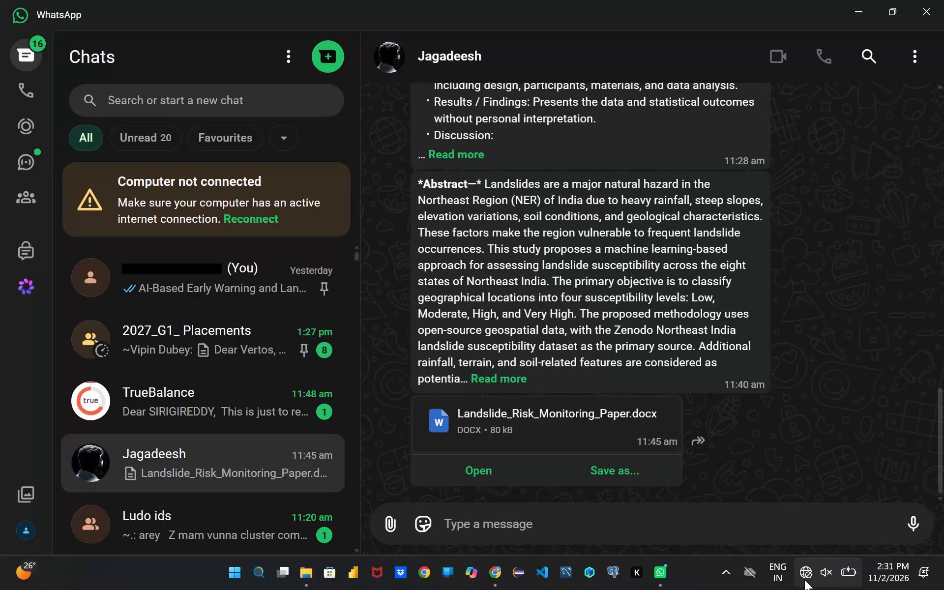
Open the browser login page for the connected LPU Wireless network from its Wi-Fi connection details.
left_click(804, 580)
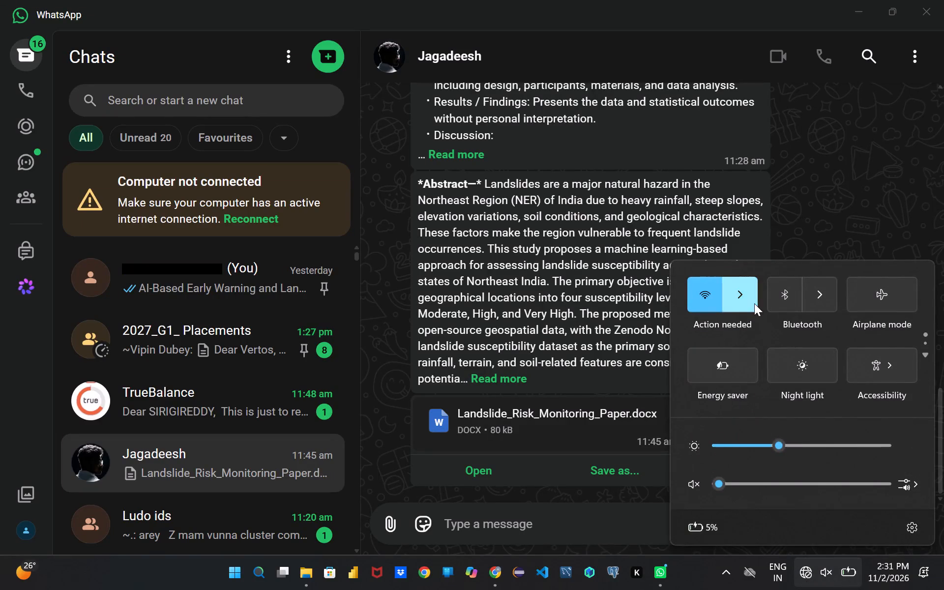
left_click(754, 303)
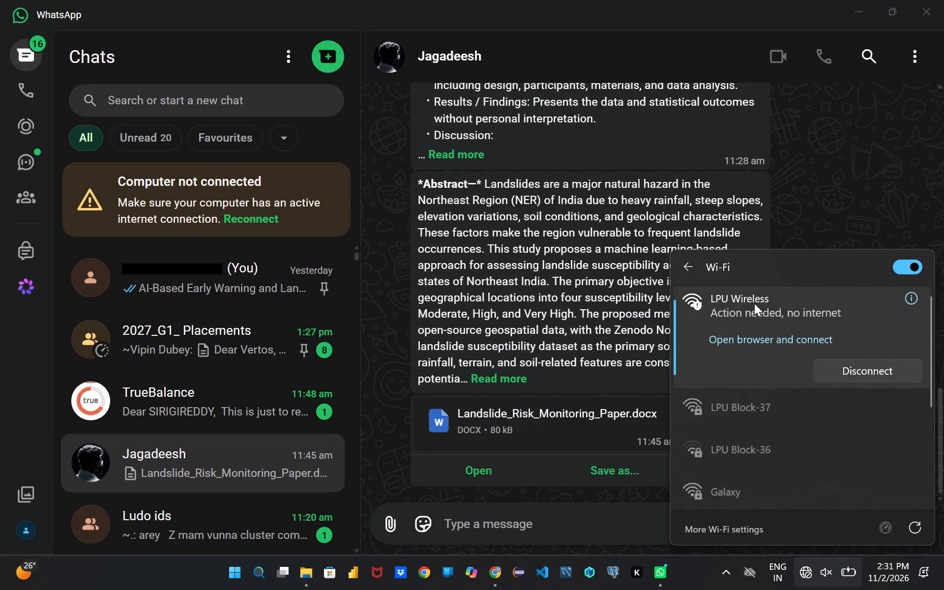
left_click(746, 335)
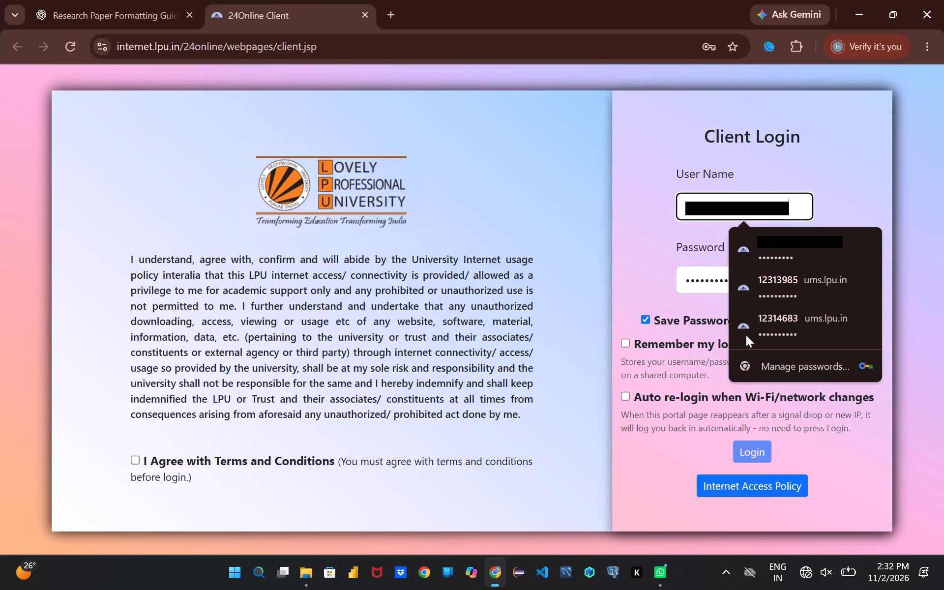
Log in to the 24Online client portal, agreeing to the terms and conditions and deleting the end part of the prefilled user name.
left_click(135, 463)
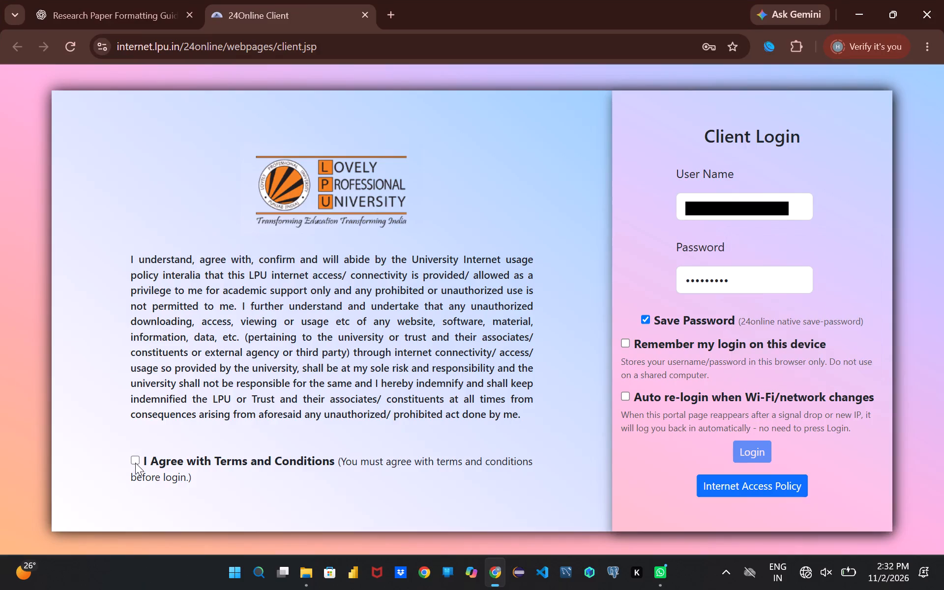
left_click_drag(798, 206, 792, 206)
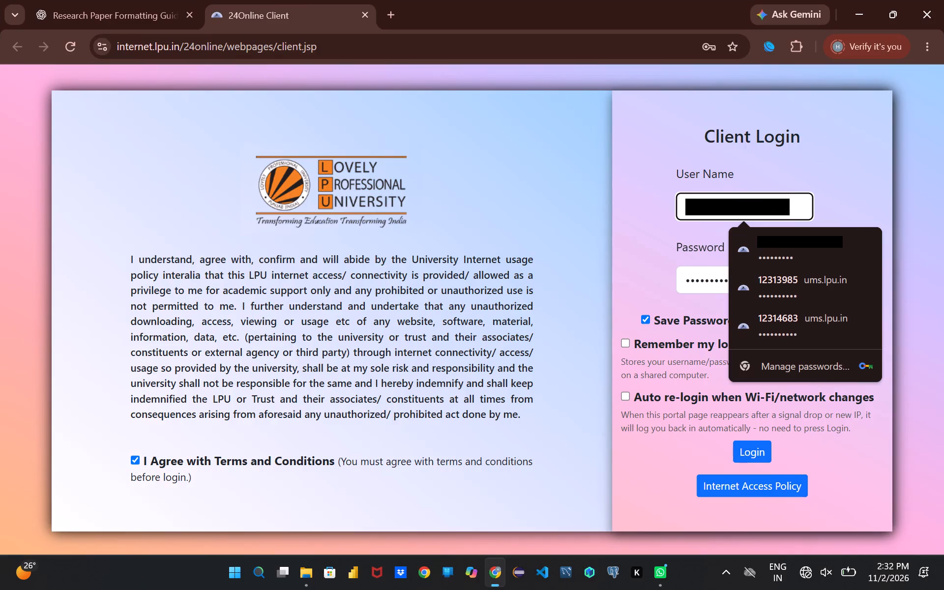
left_click_drag(792, 206, 739, 205)
key("BackSpace")
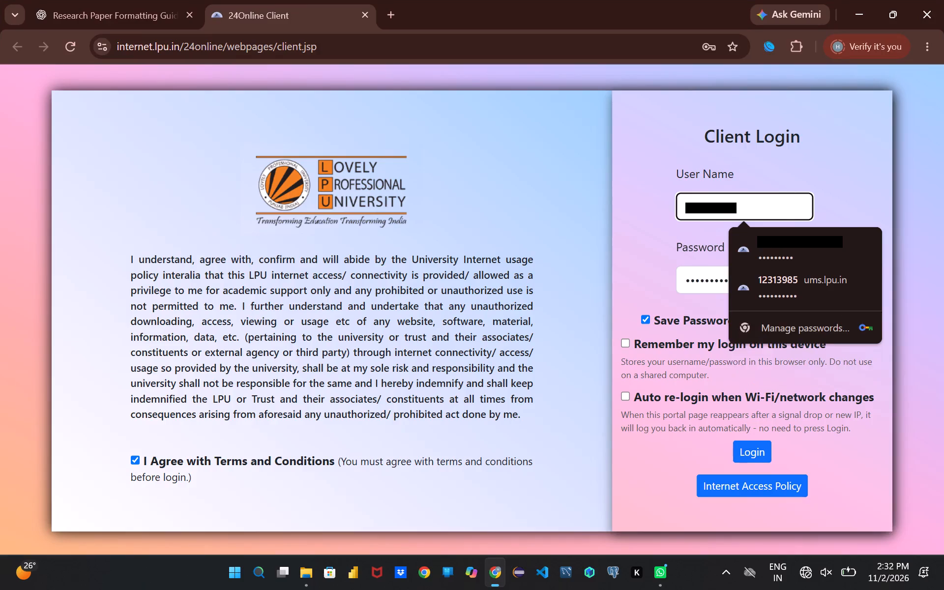
key("Return")
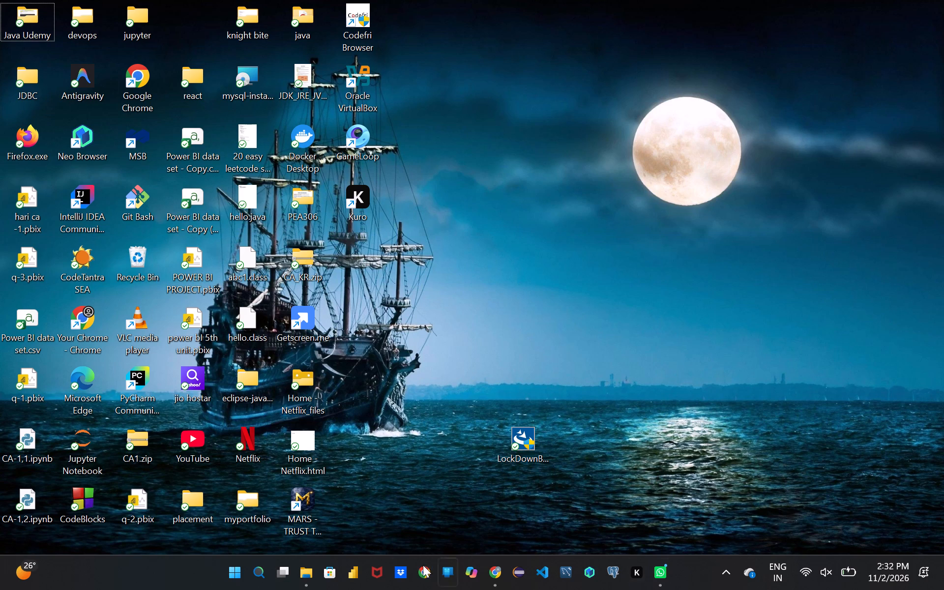
Switch to File Explorer and open Landslide_Risk_Monitoring_Paper(final).docx from the Downloads folder in Word.
left_click(310, 577)
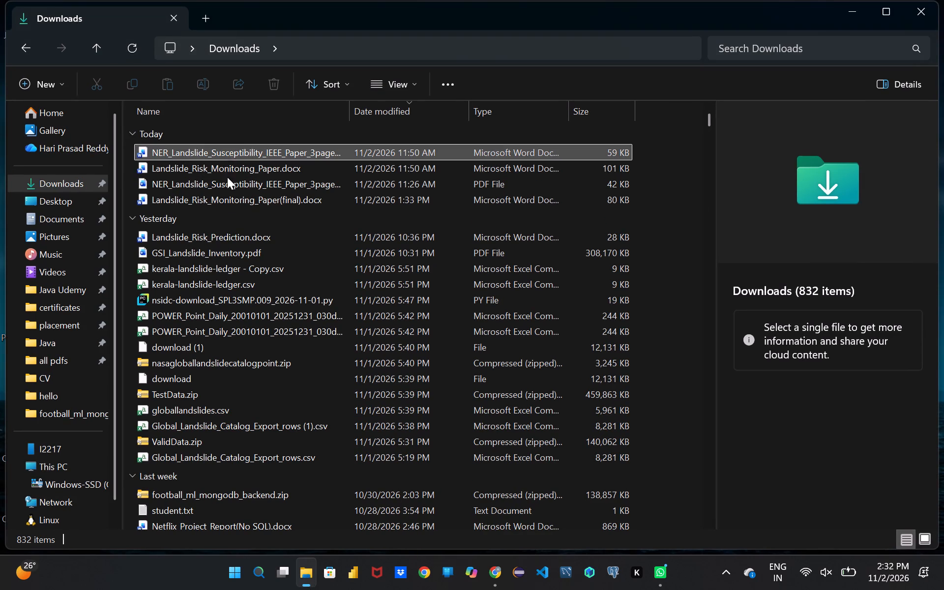
double_click(221, 204)
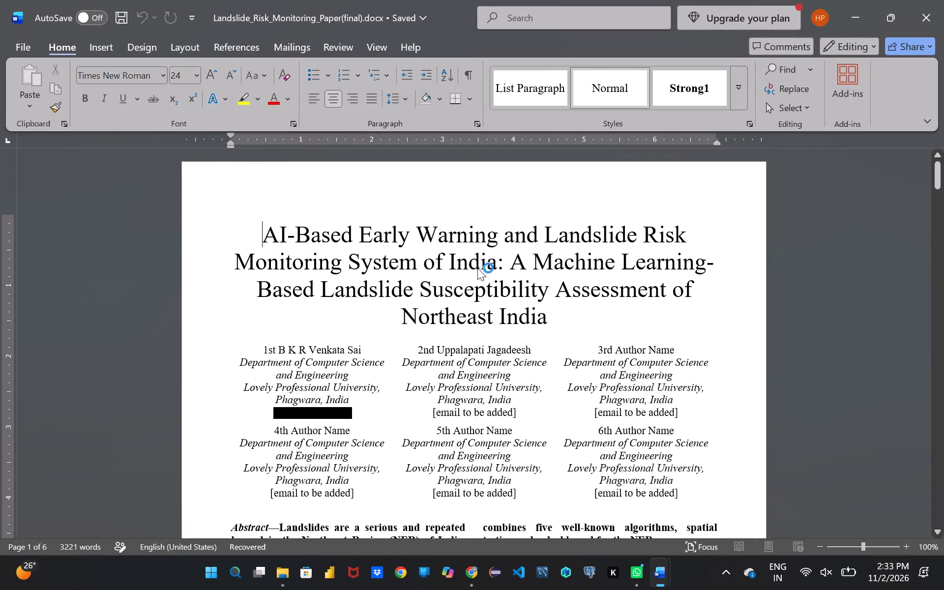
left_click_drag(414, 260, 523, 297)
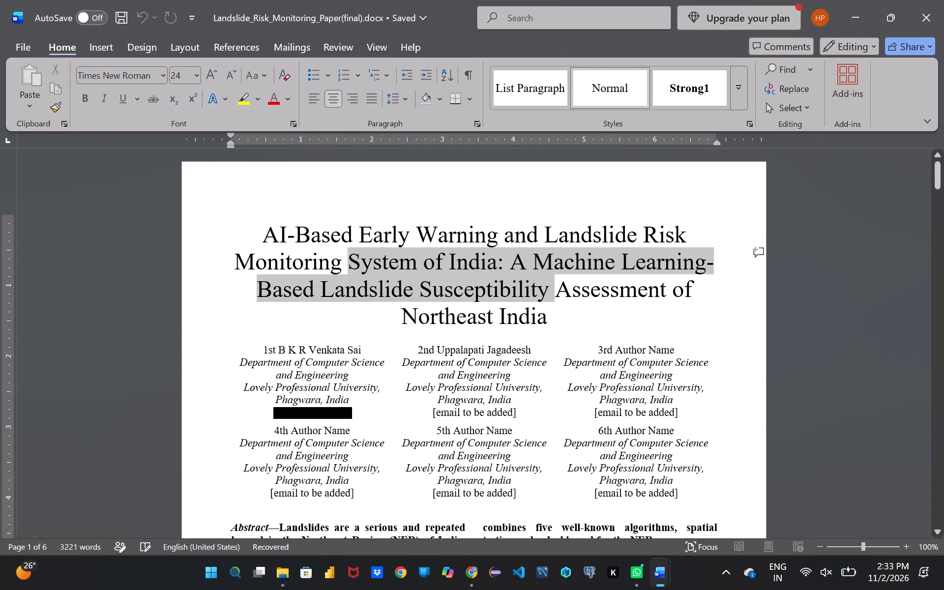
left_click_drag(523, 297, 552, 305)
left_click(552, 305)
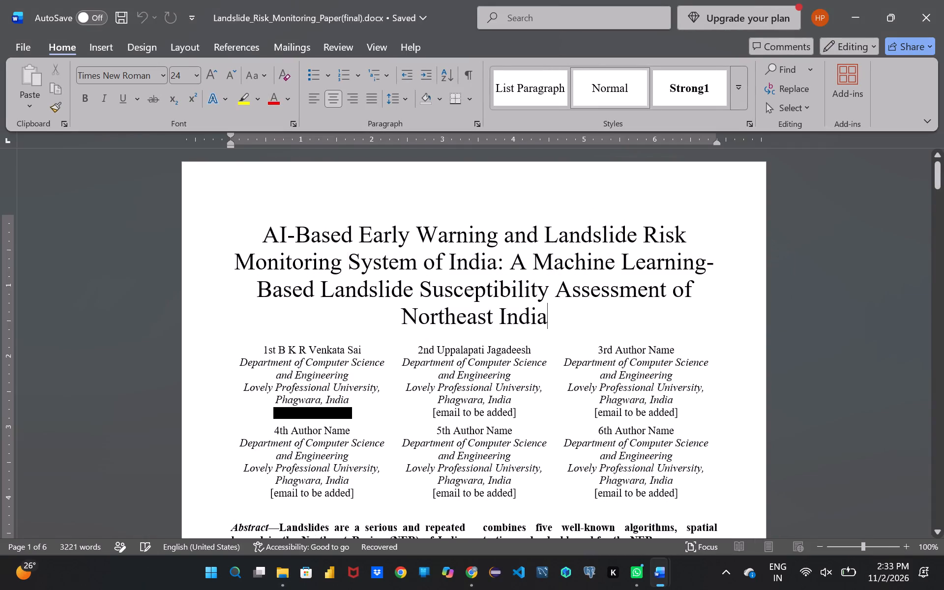
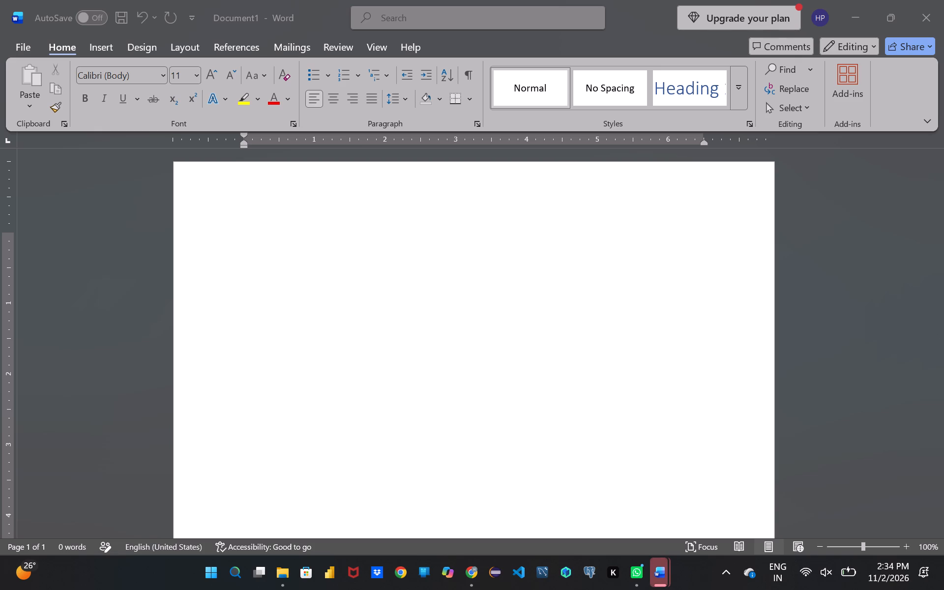
Close the blank document and bring up the open landslide paper versions one after another to compare them.
left_click(943, 0)
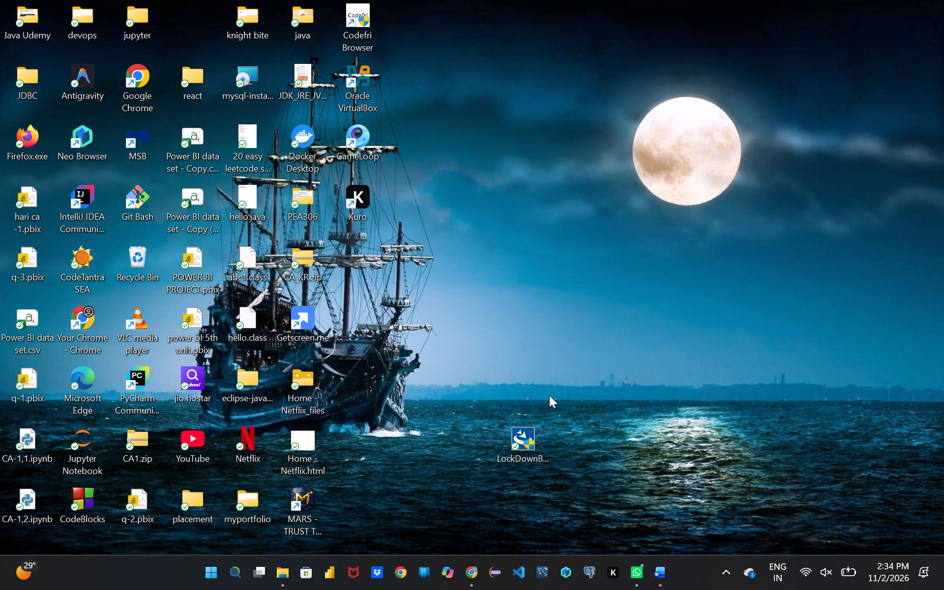
left_click(655, 574)
left_click(551, 526)
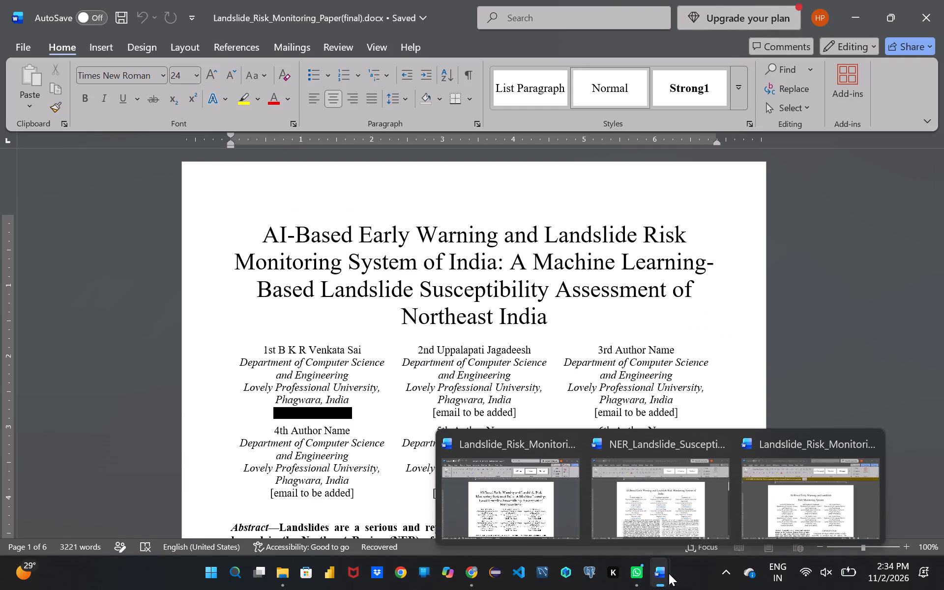
left_click(650, 530)
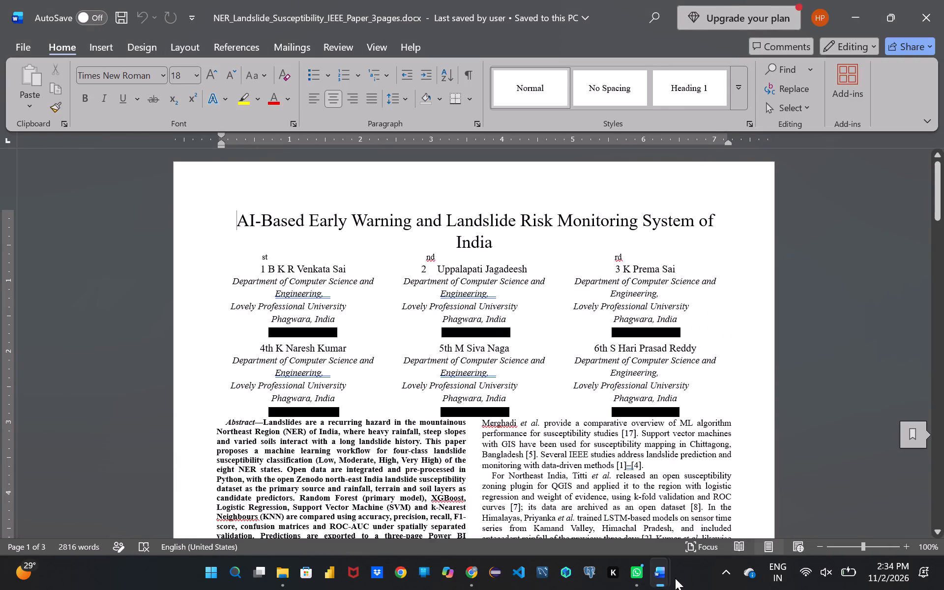
left_click(773, 495)
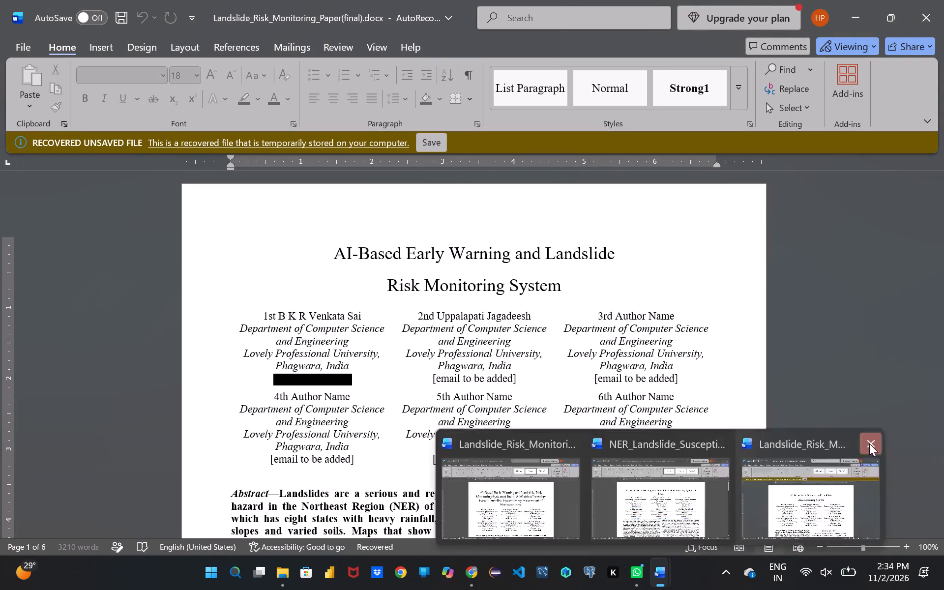
Close the regular Landslide_Risk_Monitoring_Paper(final).docx window, keeping its AutoRecovered copy and the NER_Landslide_Susceptibility_IEEE_Paper_3pages document open.
left_click(869, 443)
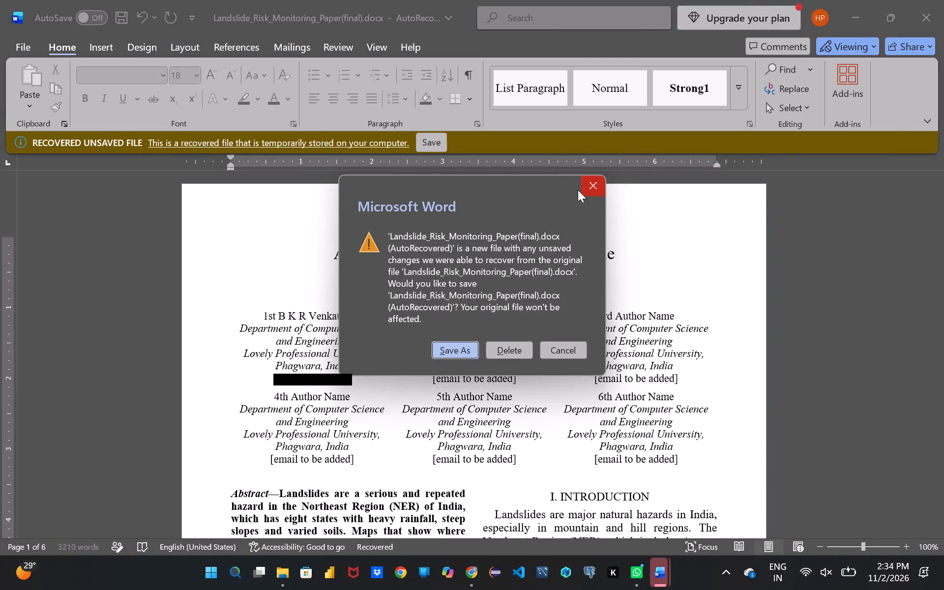
left_click(587, 188)
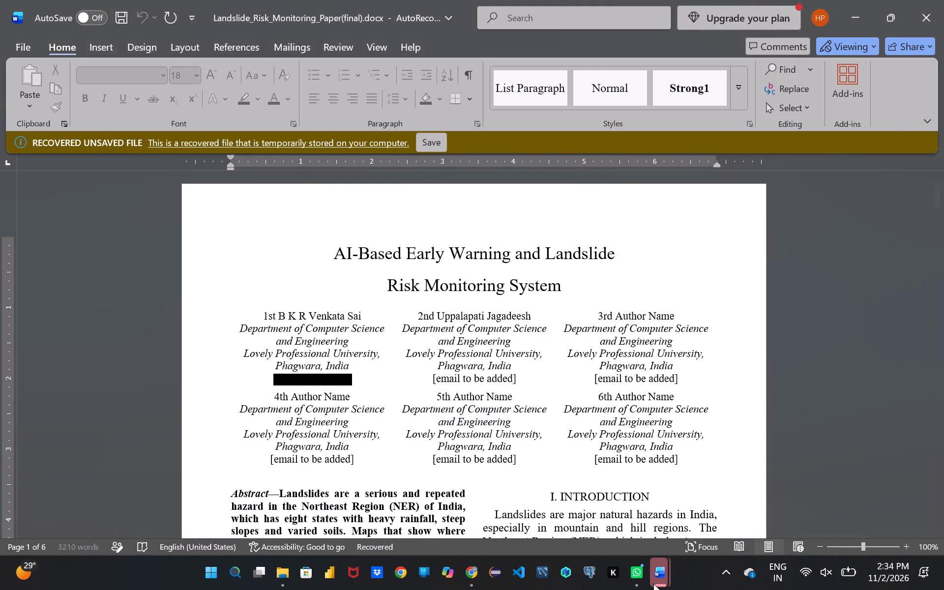
left_click(574, 445)
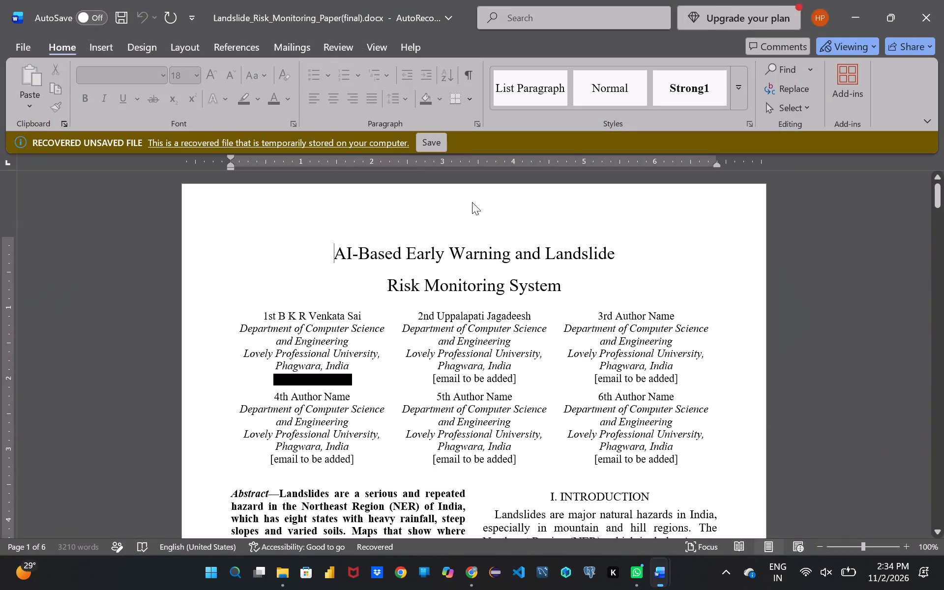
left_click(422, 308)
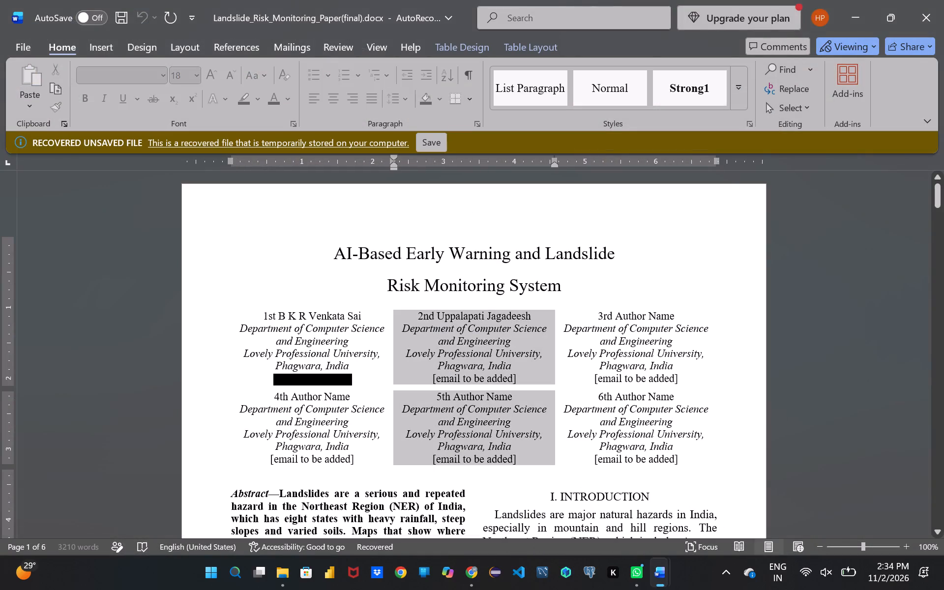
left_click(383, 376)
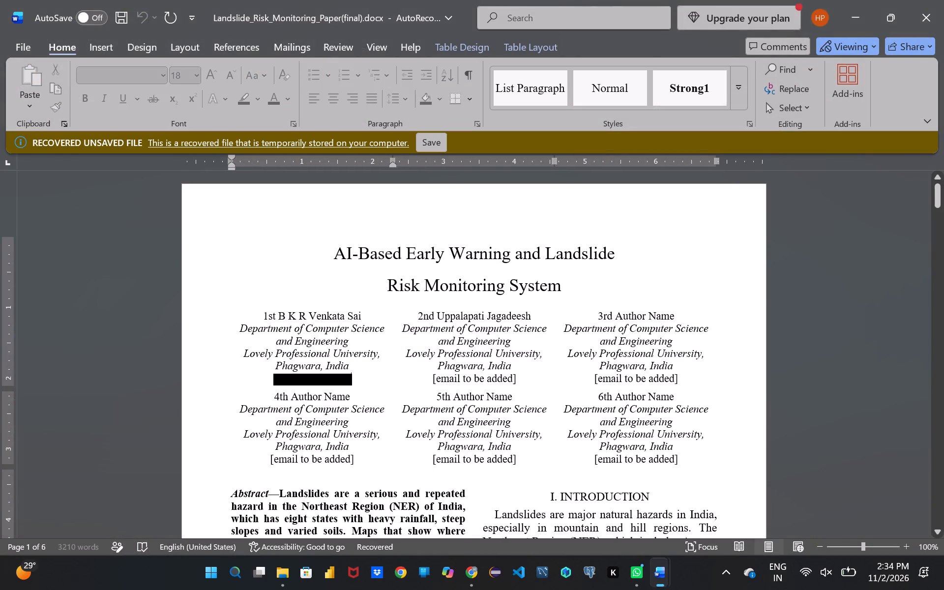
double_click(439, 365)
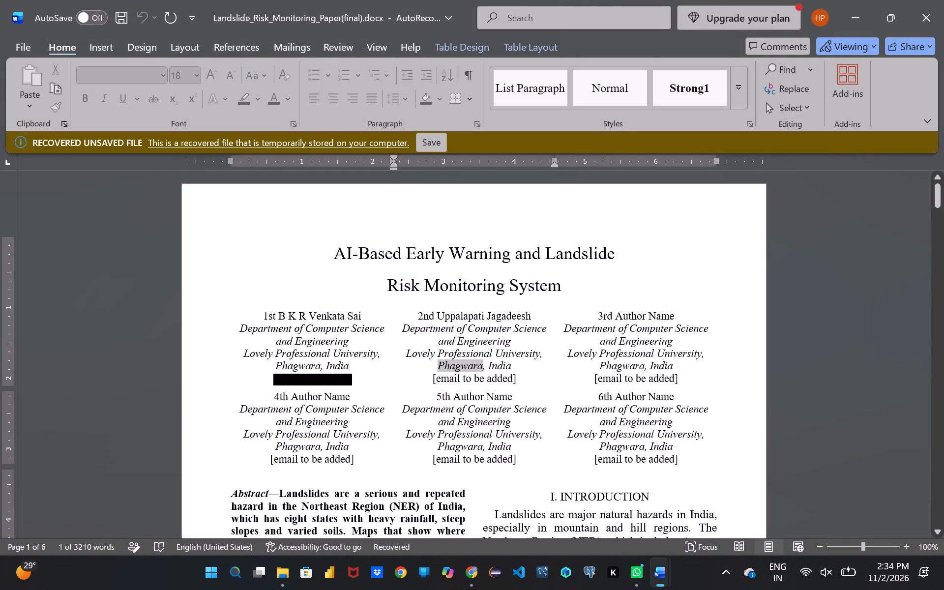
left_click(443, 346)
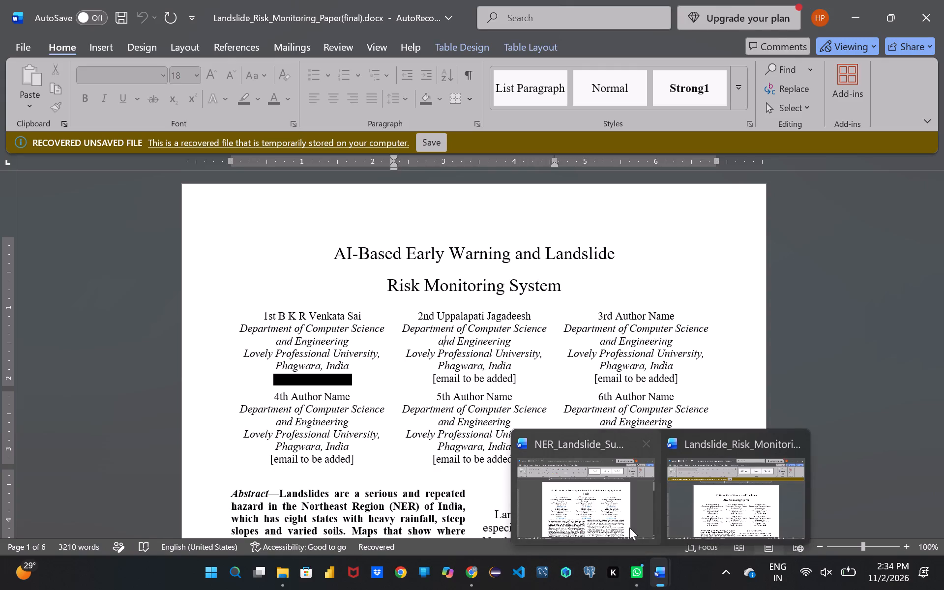
Replace the first author's email in the AutoRecovered paper with the one copied from the NER IEEE paper, enabling editing of the read-only document.
left_click(590, 512)
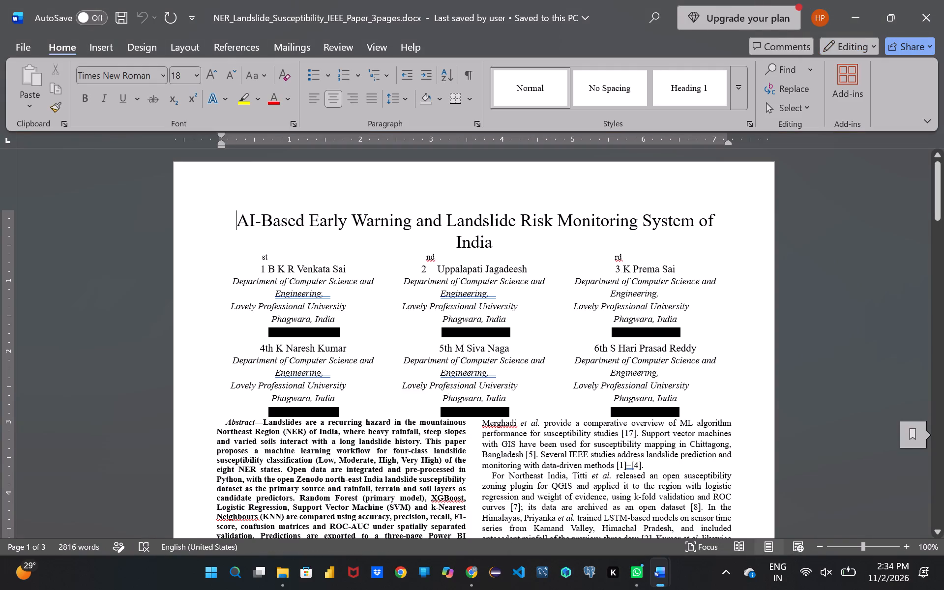
left_click_drag(422, 268, 472, 287)
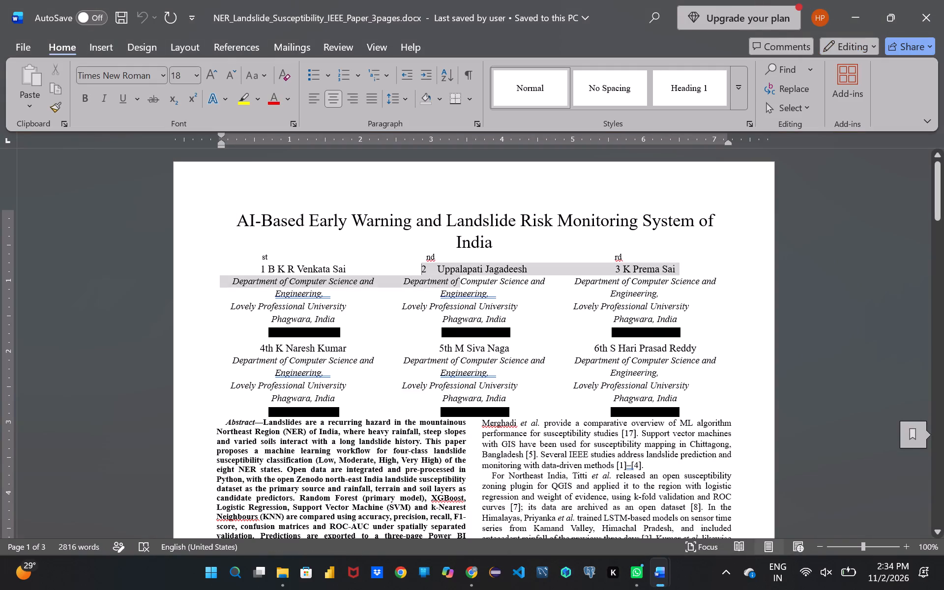
left_click_drag(472, 287, 500, 333)
left_click(551, 341)
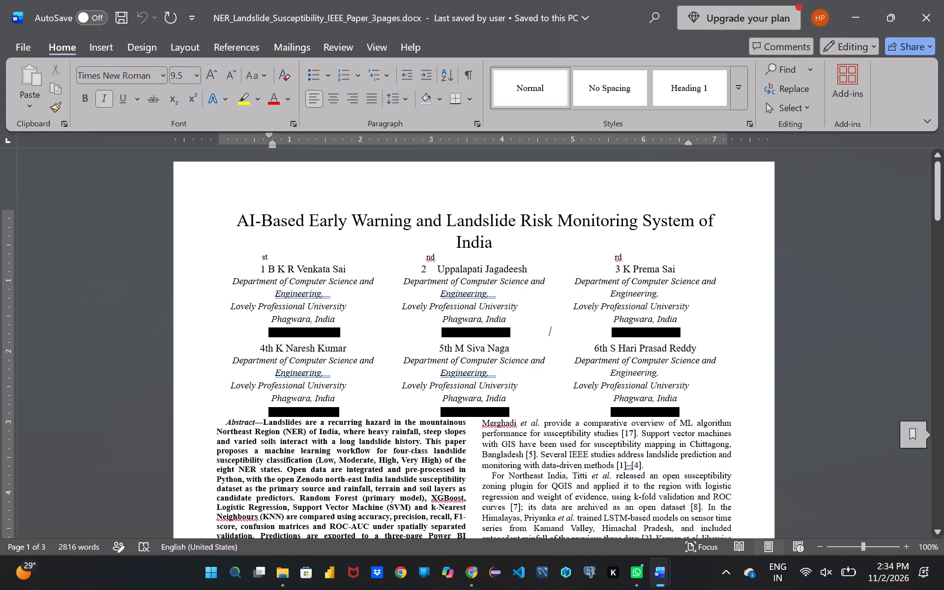
left_click_drag(268, 330, 358, 333)
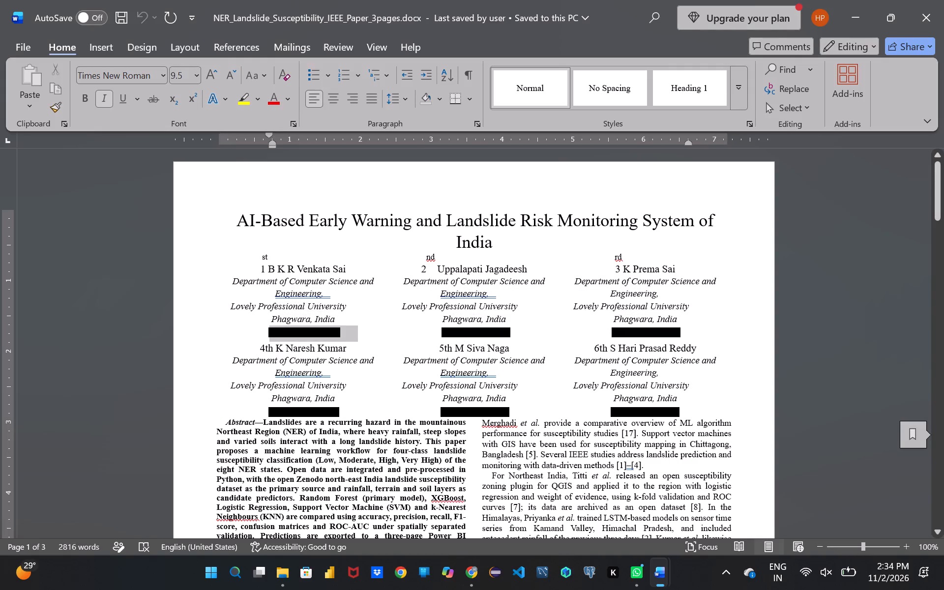
left_click_drag(358, 333, 337, 333)
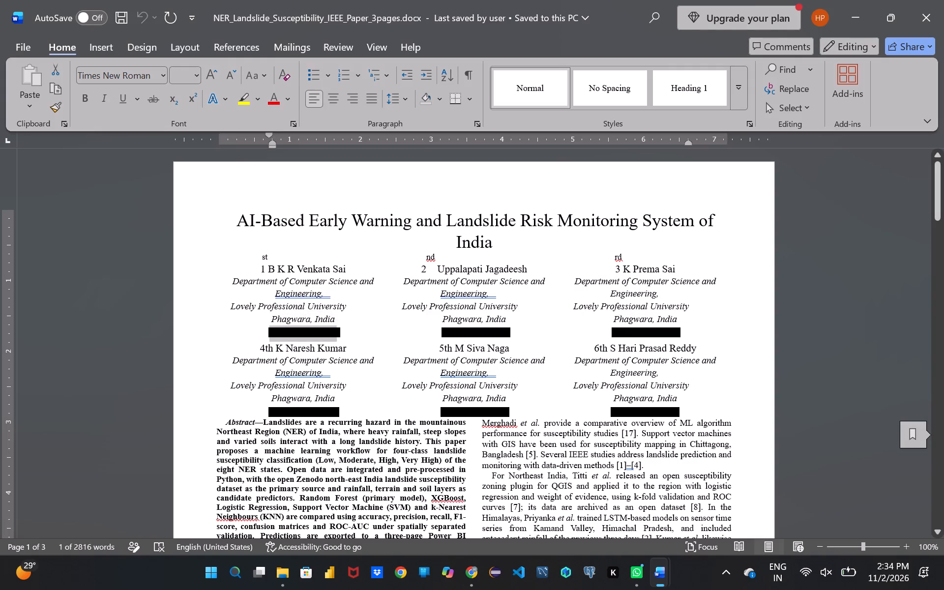
key("ctrl+c")
key("alt+Tab")
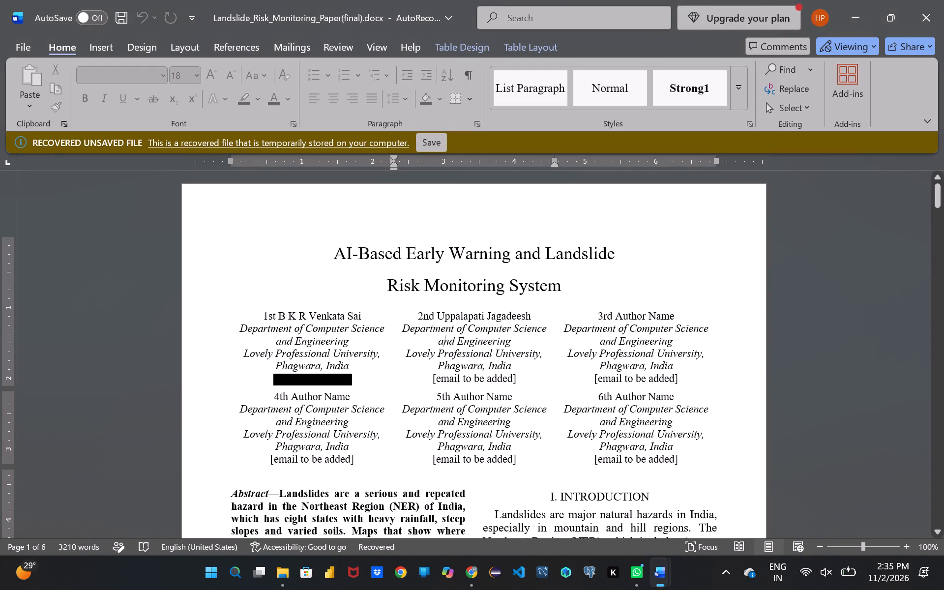
left_click_drag(271, 376, 354, 383)
key("ctrl+v")
key("space")
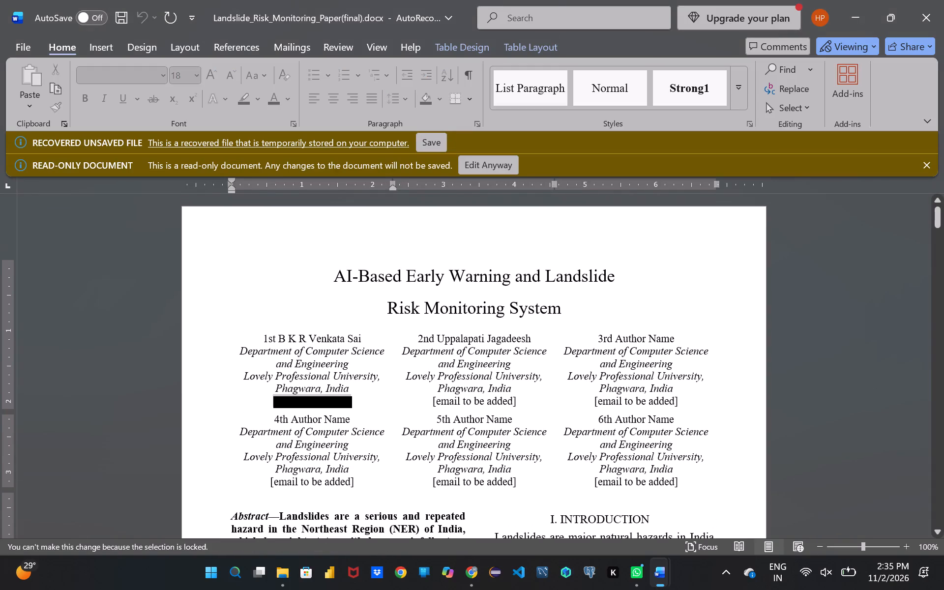
left_click(488, 170)
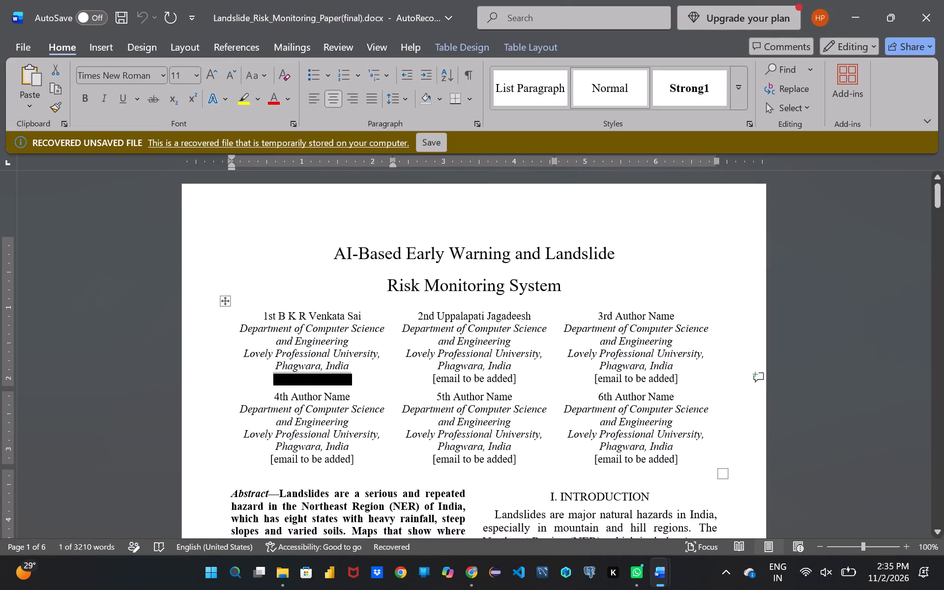
key("space")
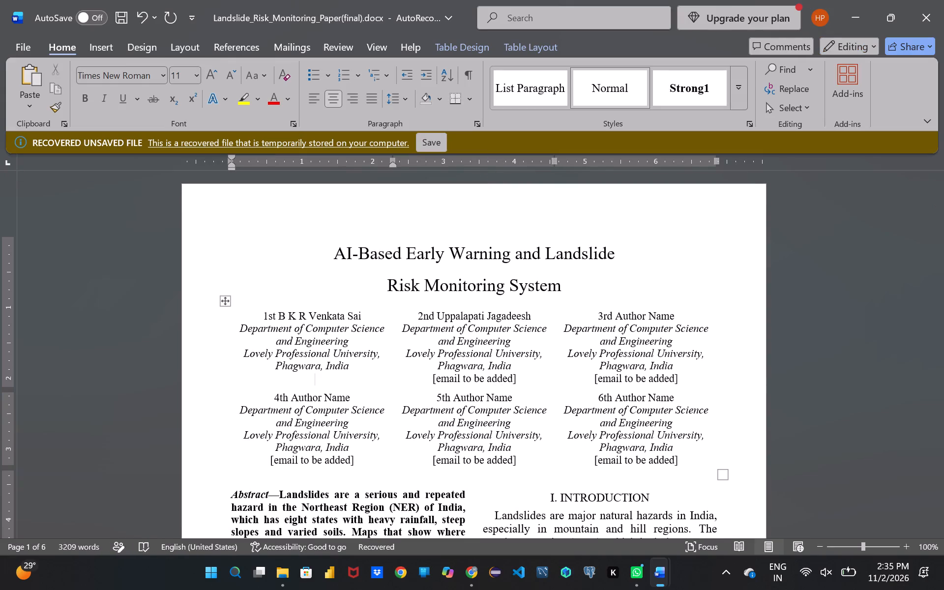
key("ctrl+v")
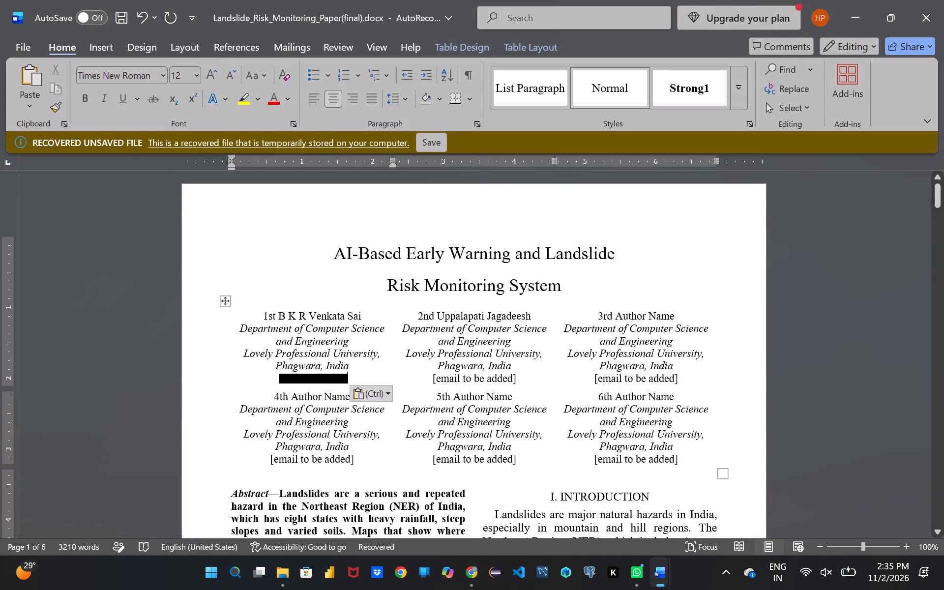
Copy the second author's email from the NER IEEE paper and paste it at the second author's "[email to be added]" placeholder.
left_click_drag(432, 378, 480, 386)
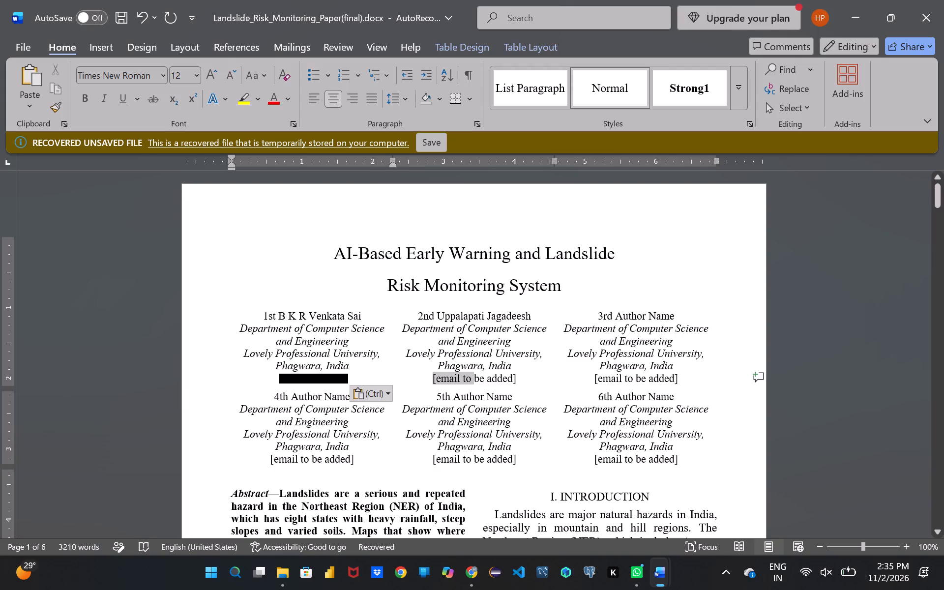
left_click_drag(480, 386, 515, 381)
key("alt+Tab")
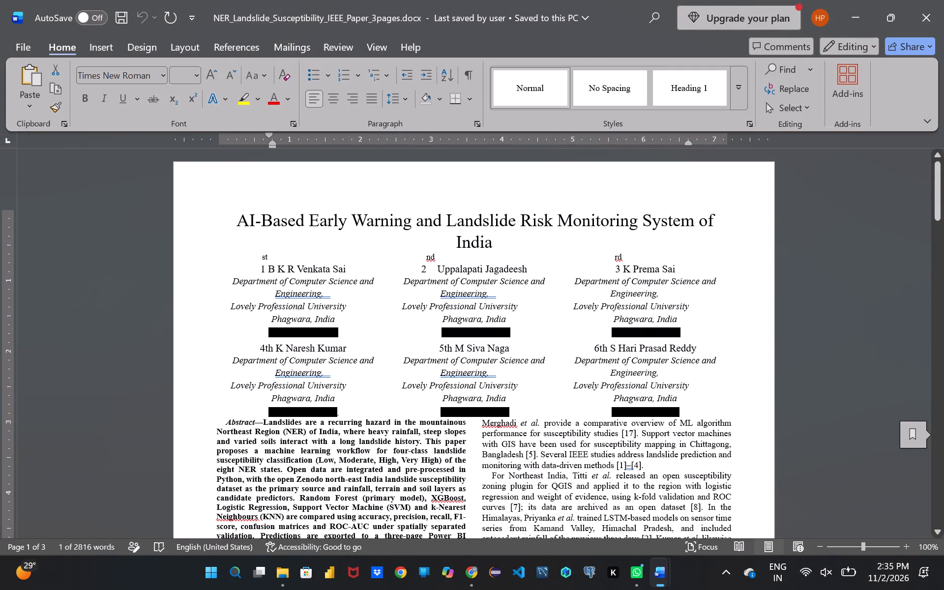
left_click_drag(440, 333, 487, 333)
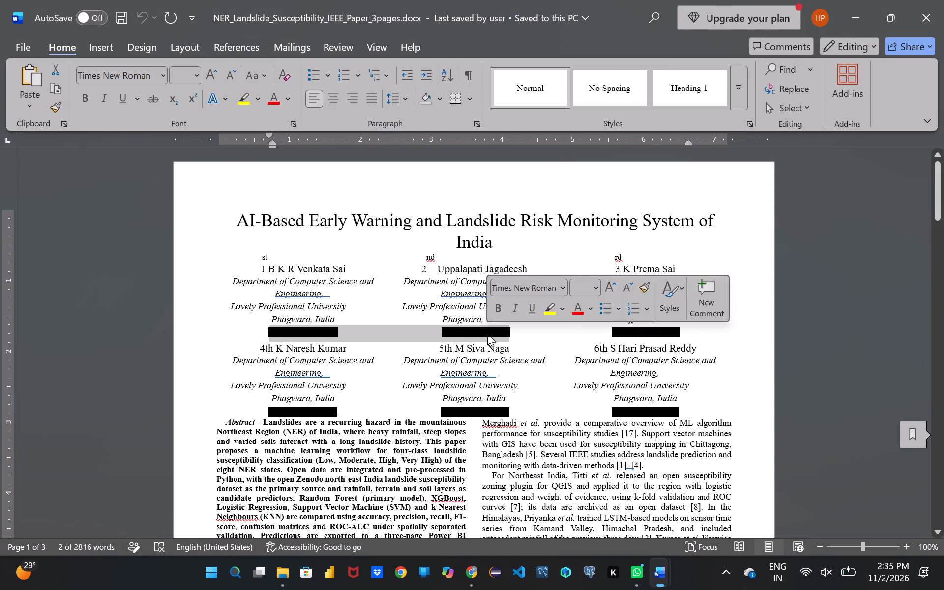
left_click(438, 326)
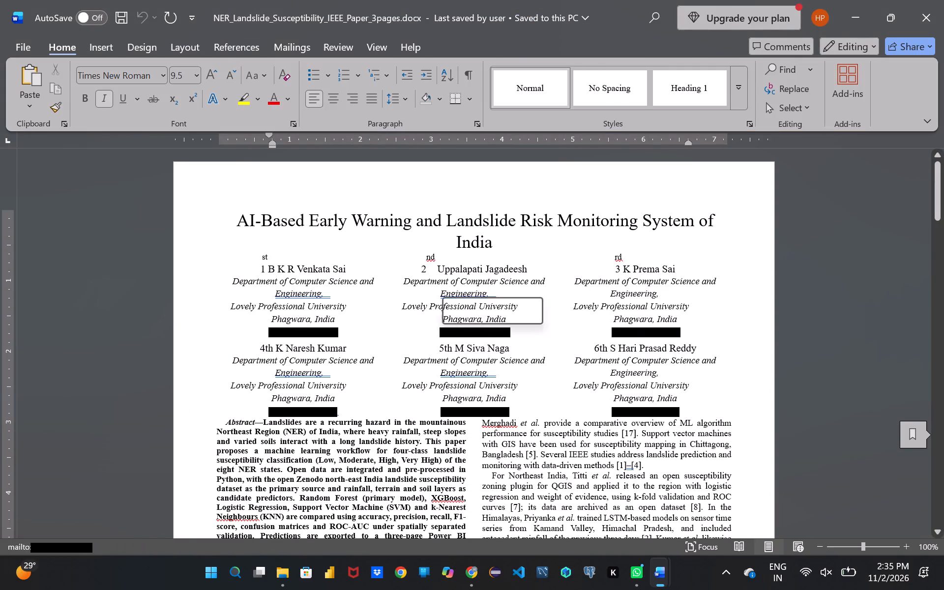
left_click_drag(444, 329, 507, 335)
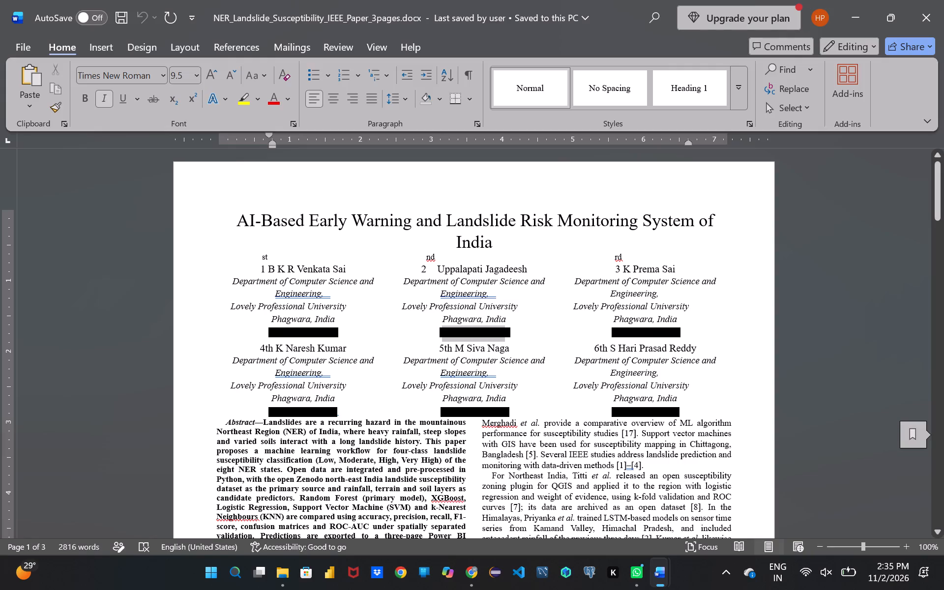
left_click_drag(507, 335, 511, 334)
key("ctrl+c")
key("alt+Tab")
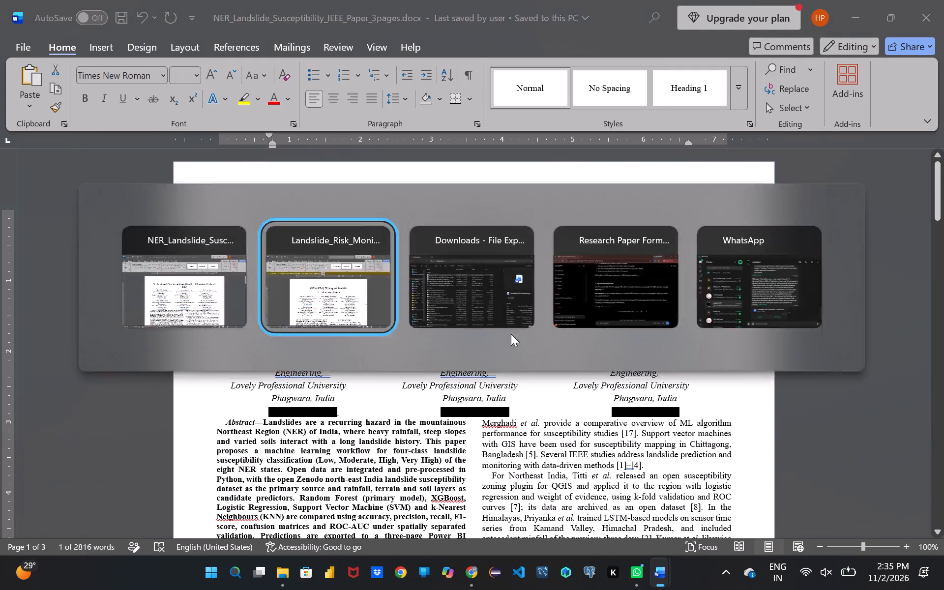
key("ctrl+v")
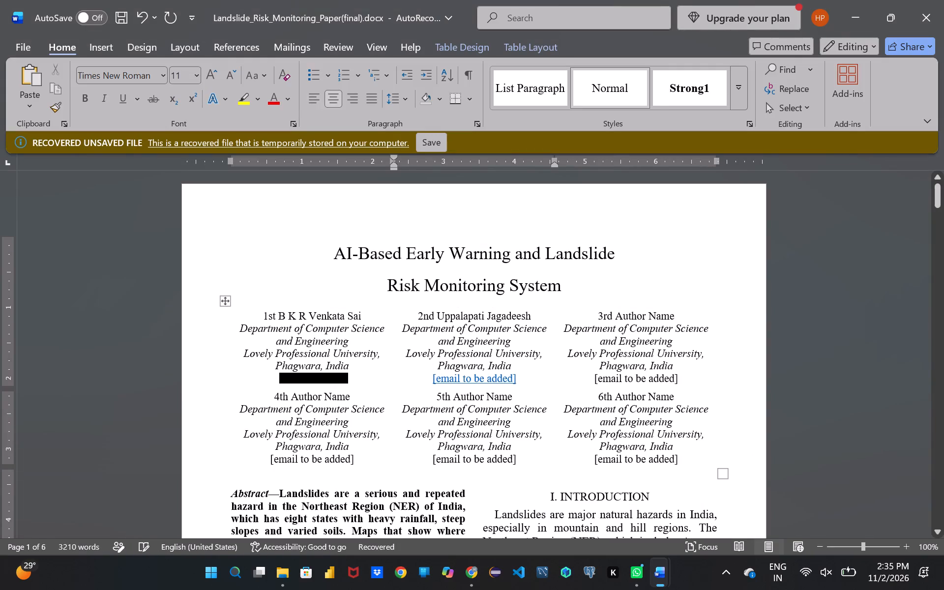
key("ctrl+v")
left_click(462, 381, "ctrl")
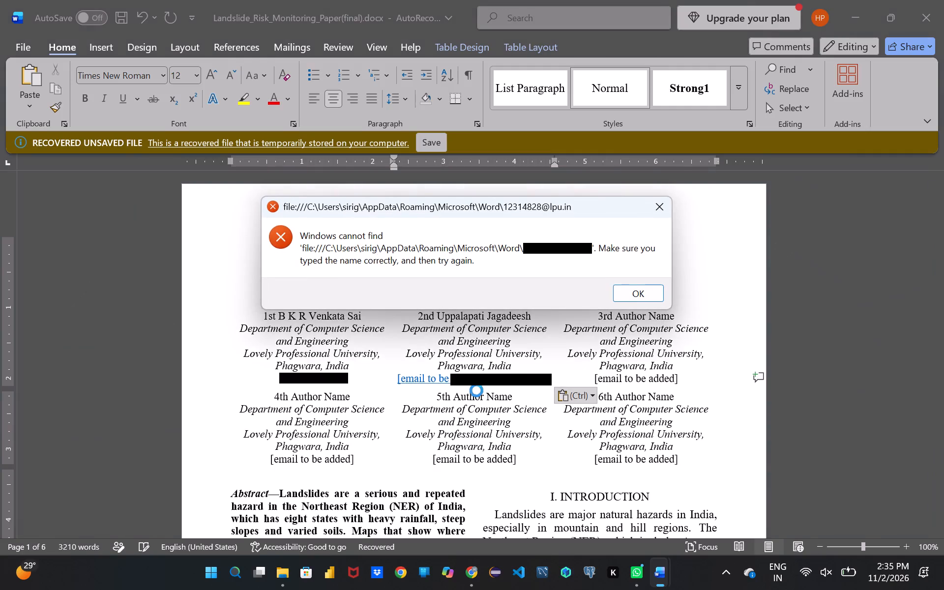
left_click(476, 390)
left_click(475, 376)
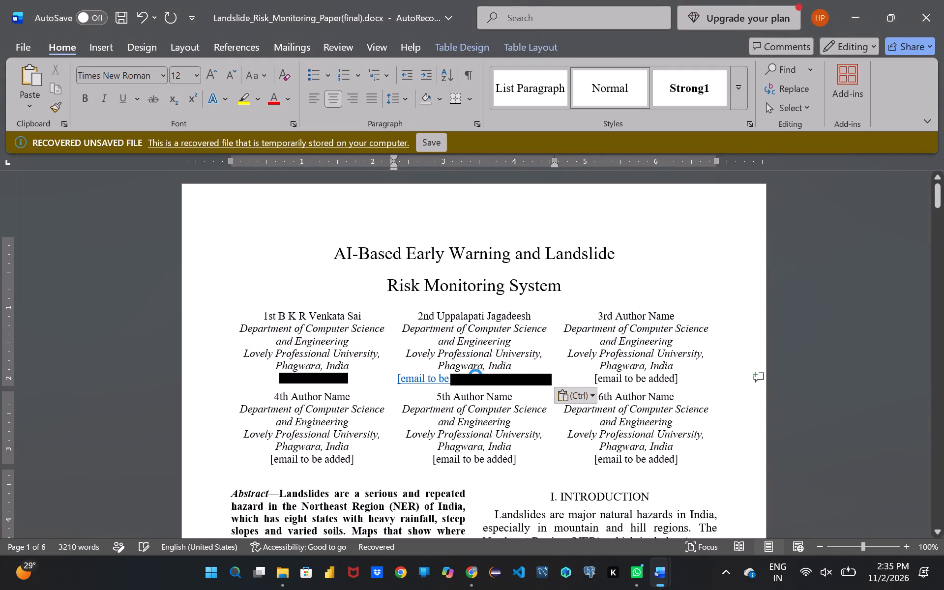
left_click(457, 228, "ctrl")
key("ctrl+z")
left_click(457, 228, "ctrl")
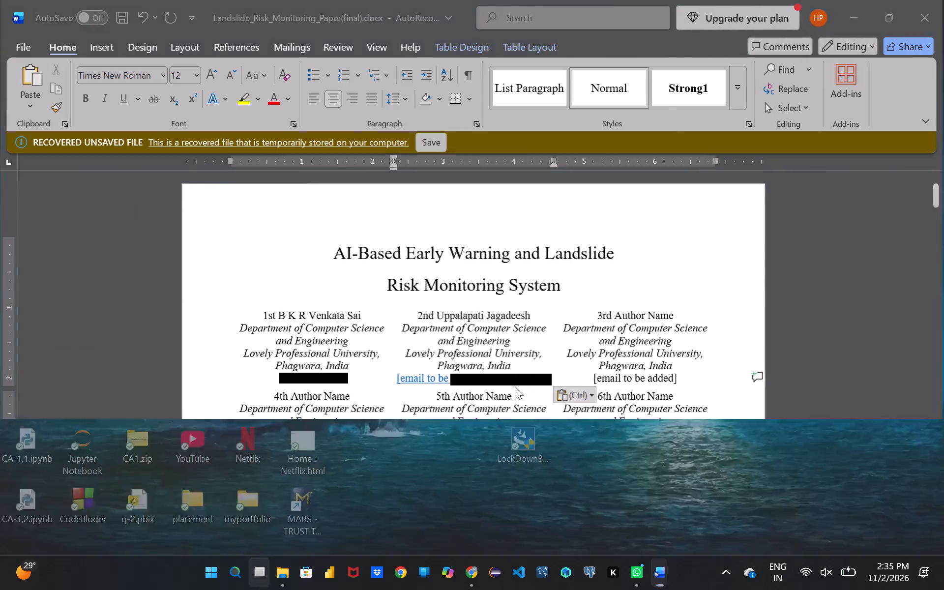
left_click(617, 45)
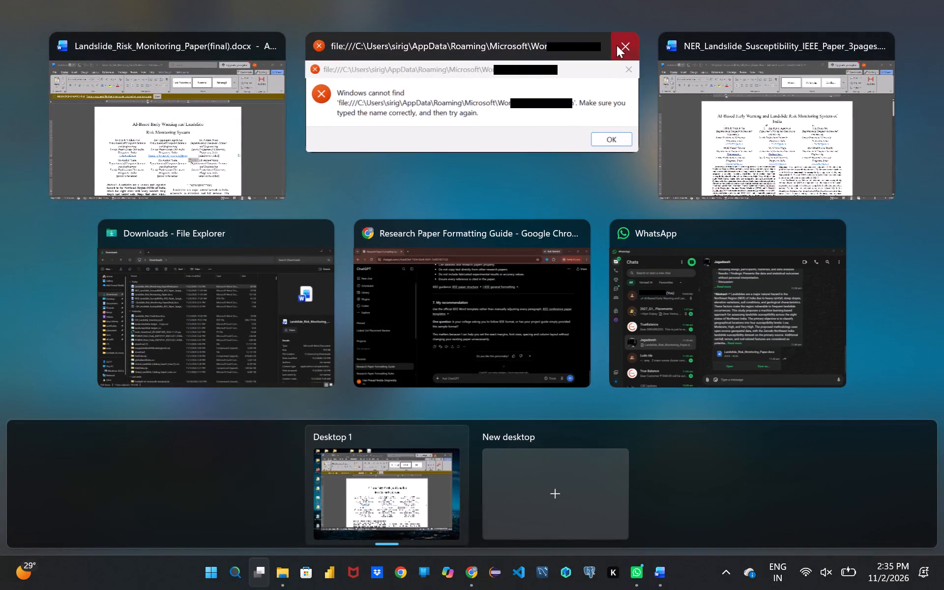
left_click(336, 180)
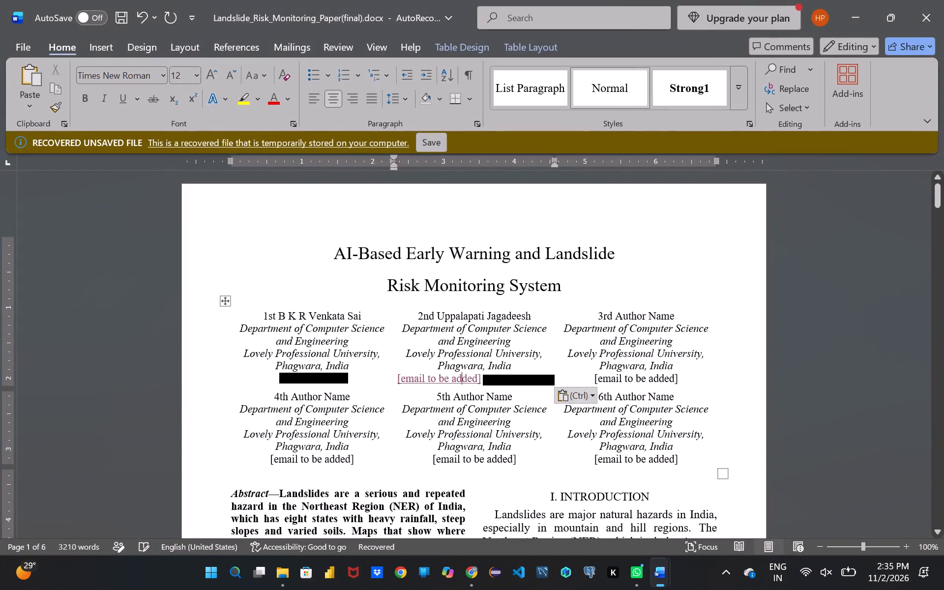
Delete the leftover "[email to be added]" placeholder in front of the second author's email.
left_click_drag(483, 378, 408, 381)
key("BackSpace")
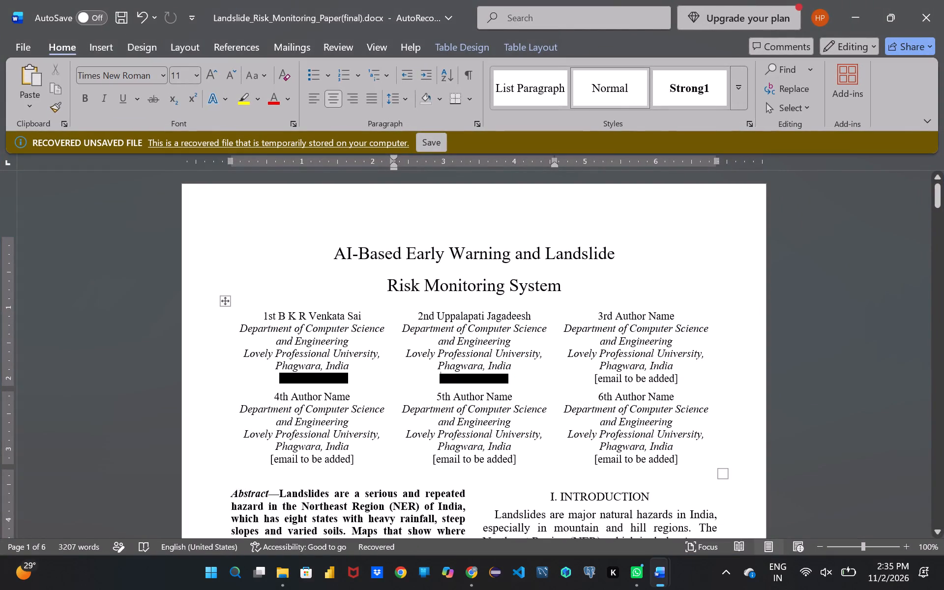
key("BackSpace")
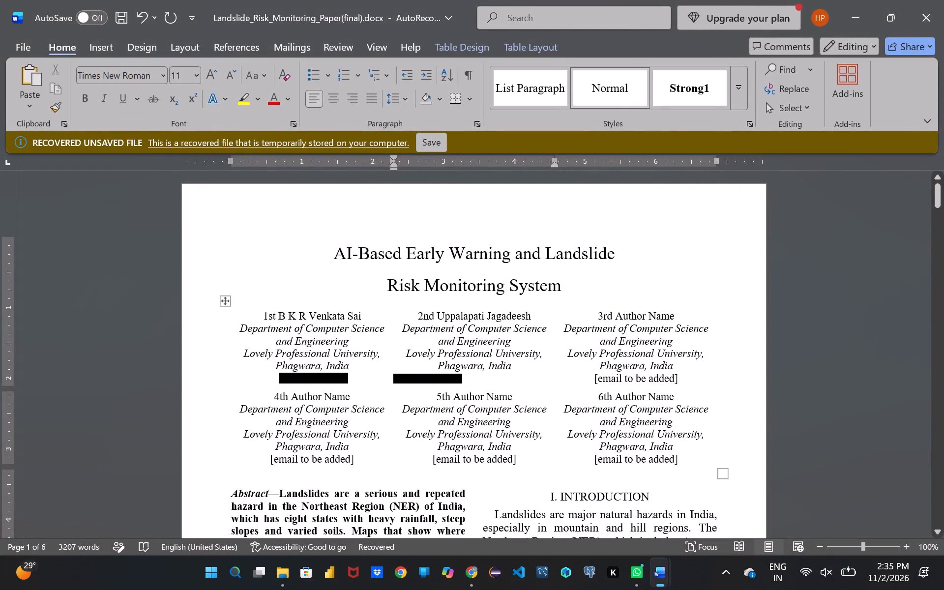
Realign the second author's email with leading spaces so it sits roughly centred beneath the affiliation.
key("ctrl+z")
key("space")
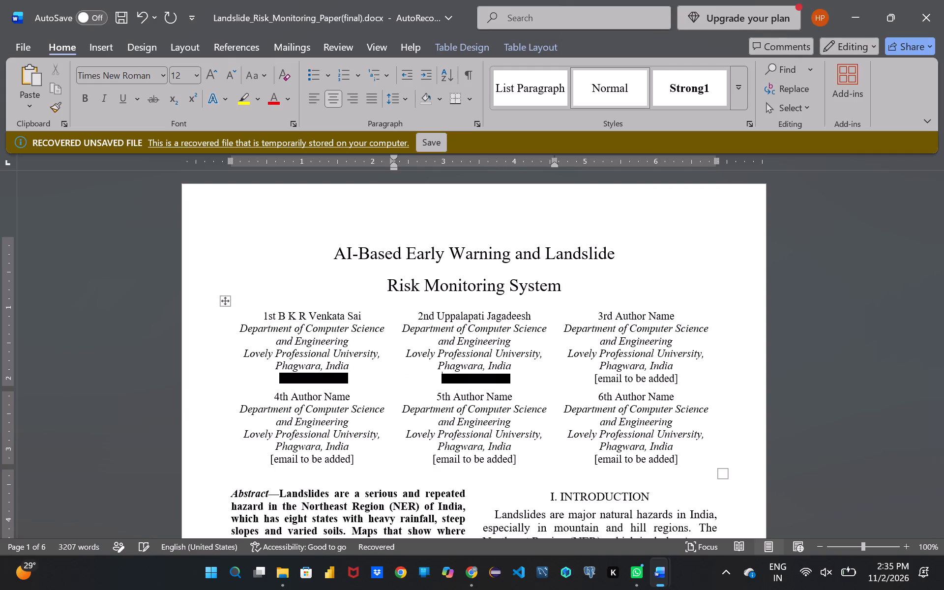
key("BackSpace")
key("BackSpace")
key("space")
key("space")
key("space")
key("space")
key("space")
key("space")
key("space")
key("space")
key("space")
key("space")
key("space")
key("space")
key("space")
key("space")
key("space")
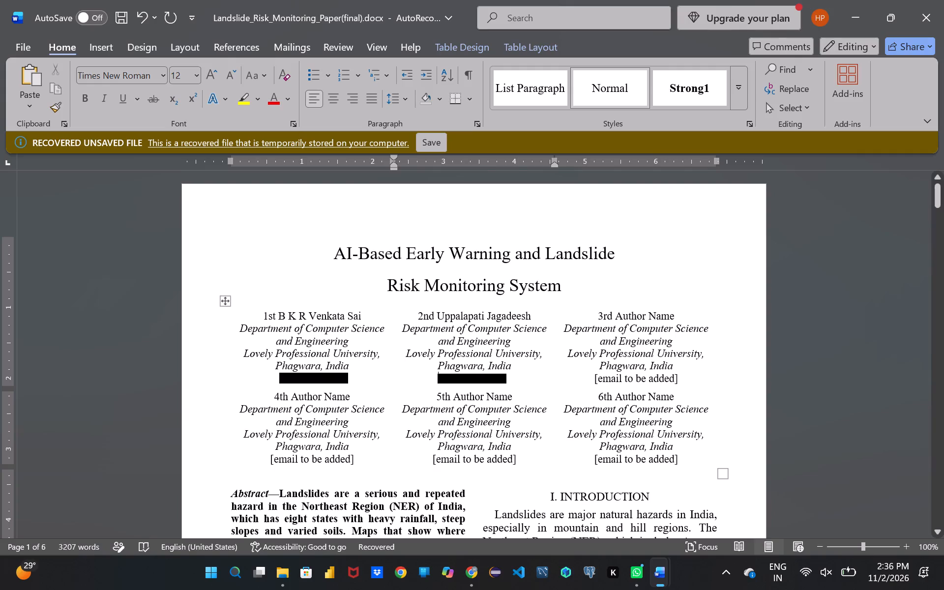
Replace the third author's "[email to be added]" placeholder with the third author's email copied from the NER IEEE paper.
left_click_drag(594, 375, 684, 374)
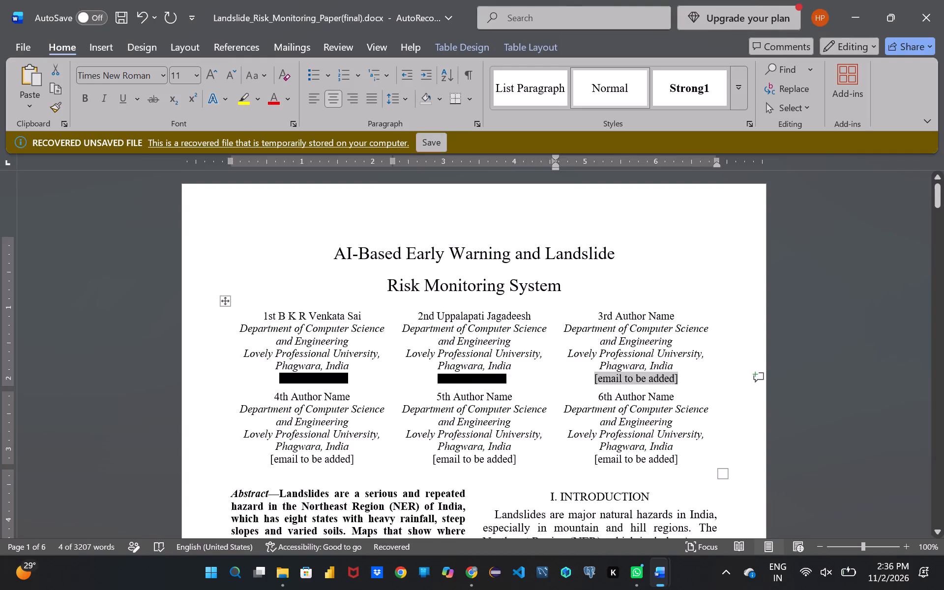
key("alt+Tab")
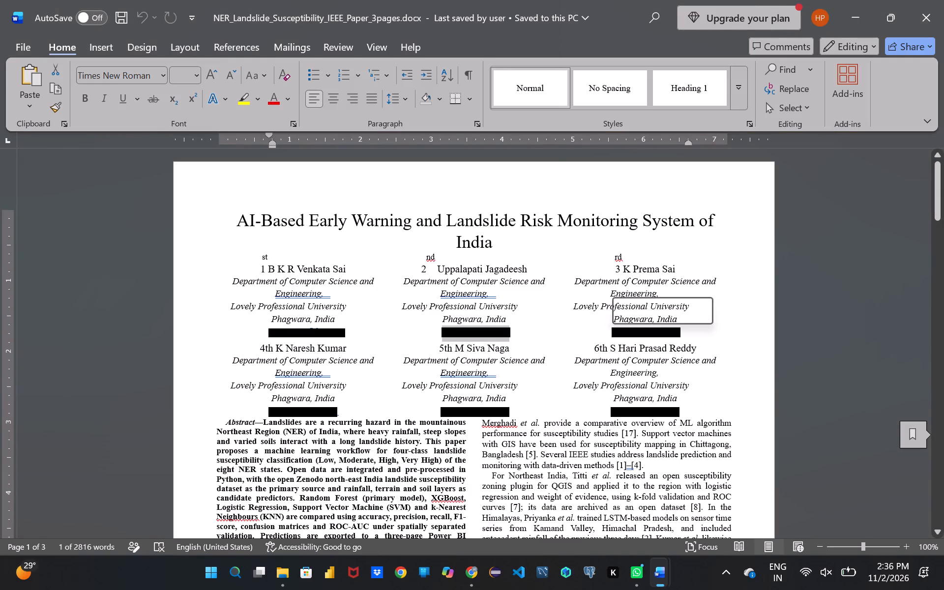
left_click_drag(613, 331, 696, 331)
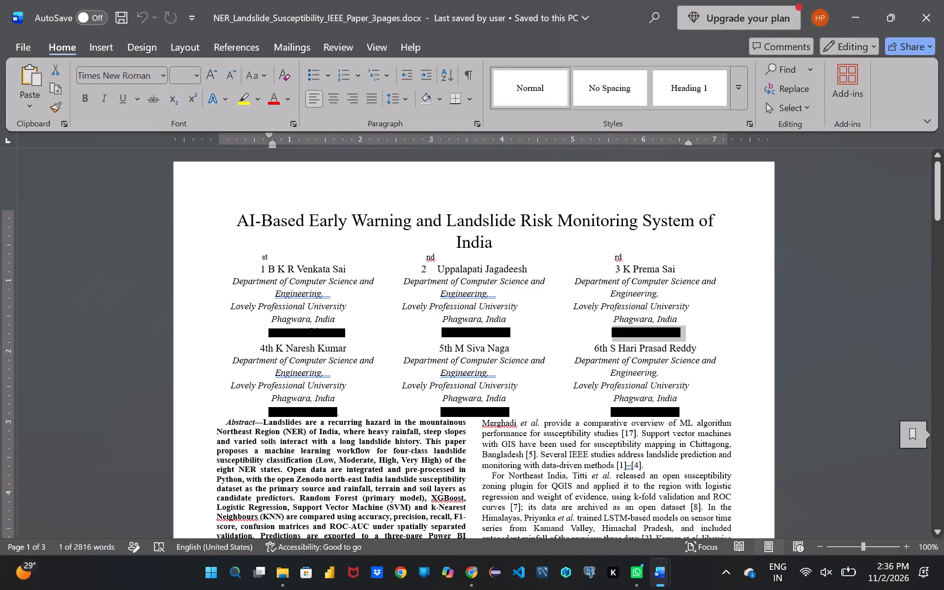
left_click_drag(696, 331, 680, 332)
key("ctrl+c")
key("alt+Tab")
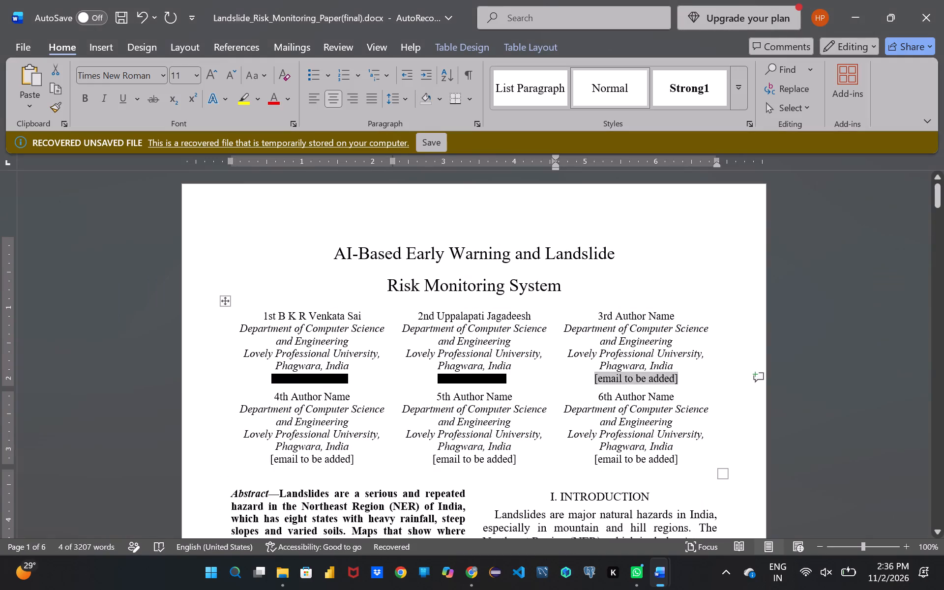
key("ctrl+v")
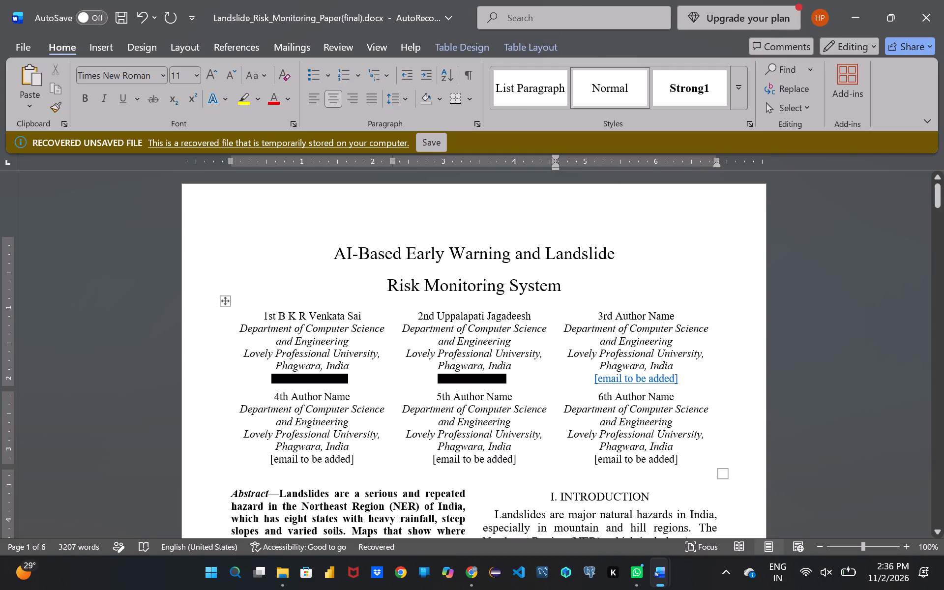
key("ctrl+z")
key("BackSpace")
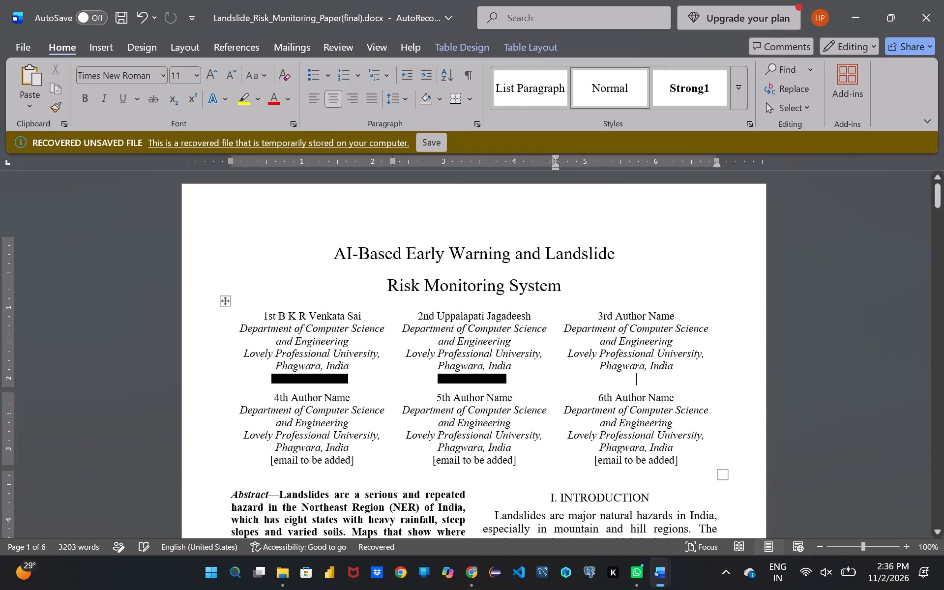
key("ctrl+v")
left_click(685, 376, "ctrl")
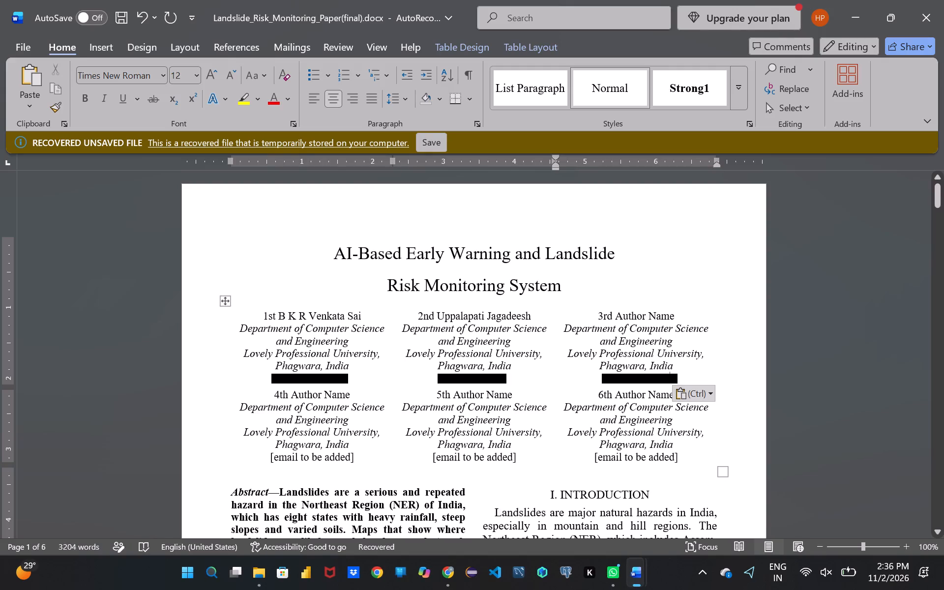
Delete the fourth author's "[email to be added]" placeholder and copy the fourth author's email from the NER IEEE paper.
left_click_drag(269, 453, 354, 456)
key("BackSpace")
key("alt+Tab")
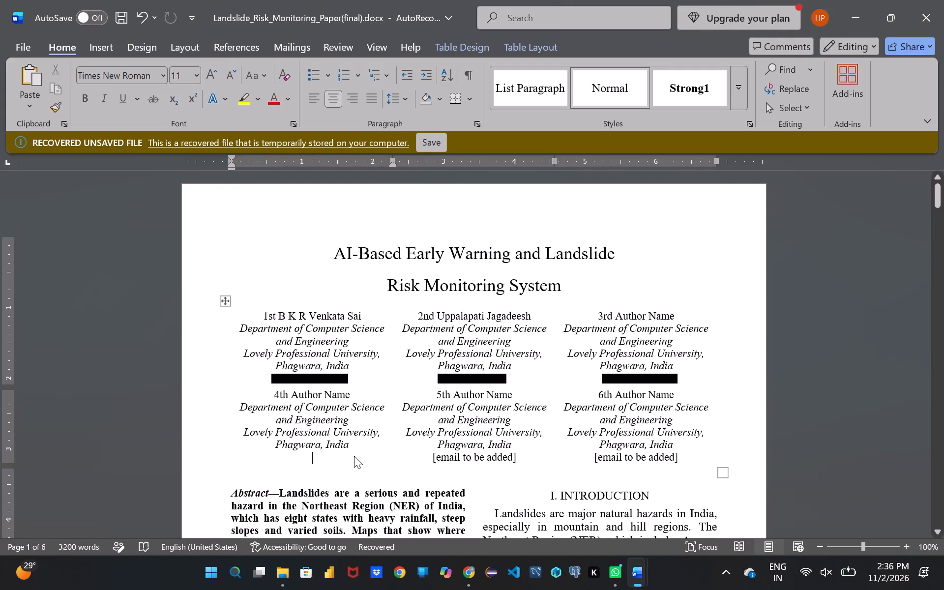
left_click_drag(268, 408, 285, 407)
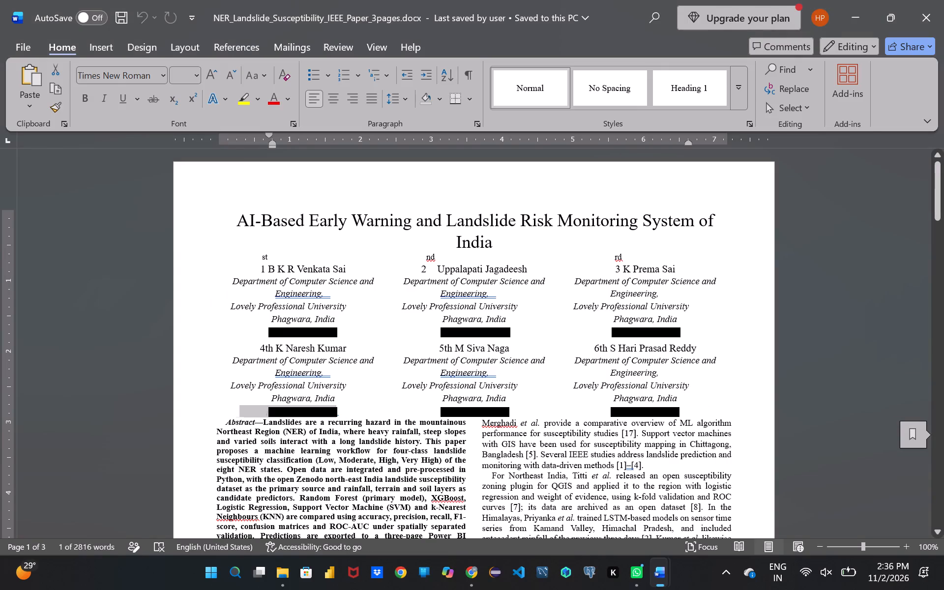
left_click_drag(285, 407, 327, 415)
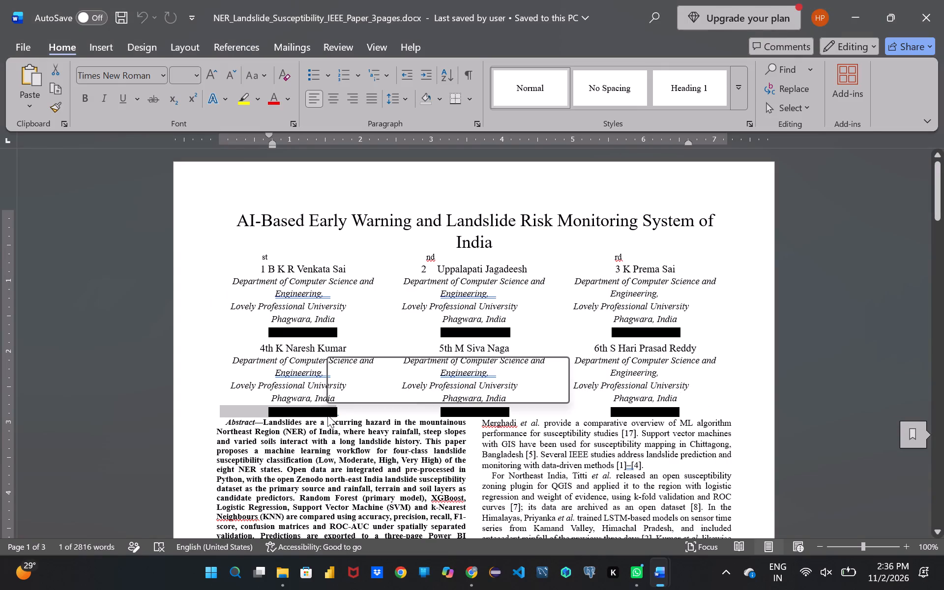
left_click(269, 411)
left_click_drag(269, 411, 336, 410)
key("ctrl+c")
key("alt+Tab")
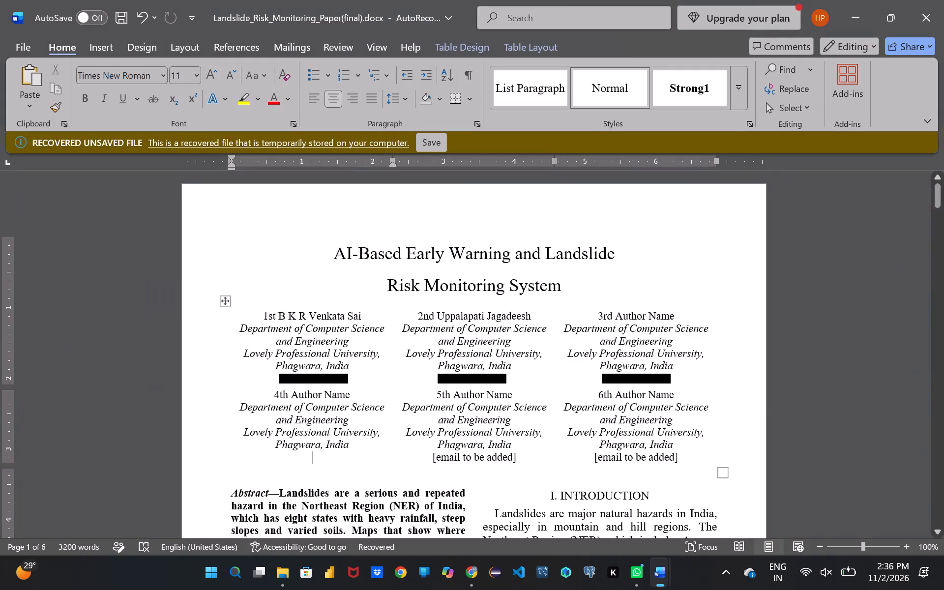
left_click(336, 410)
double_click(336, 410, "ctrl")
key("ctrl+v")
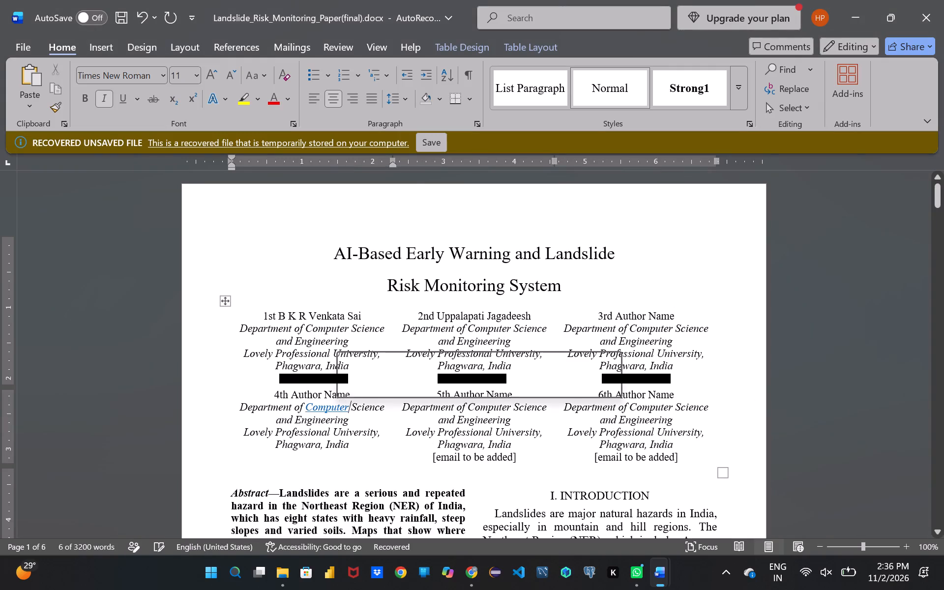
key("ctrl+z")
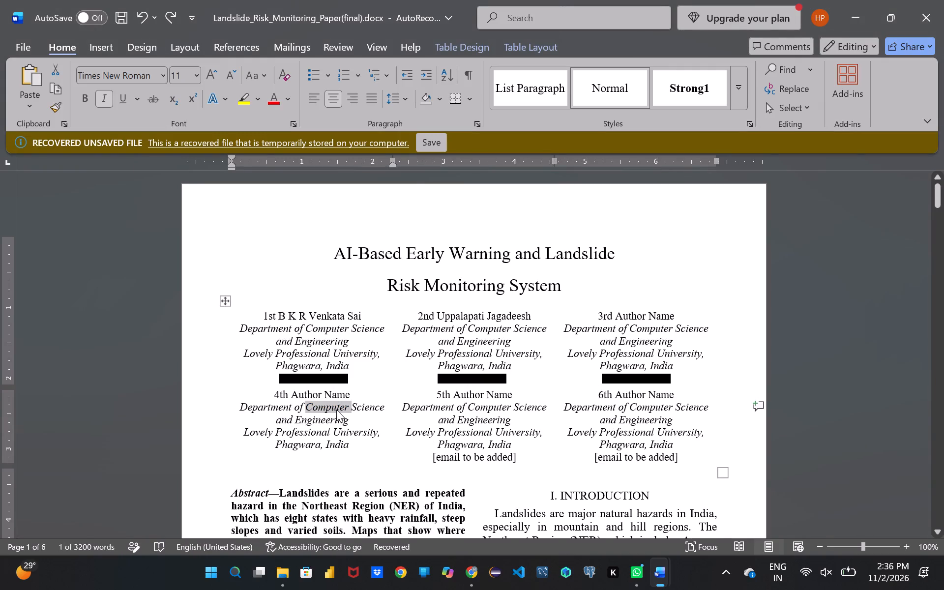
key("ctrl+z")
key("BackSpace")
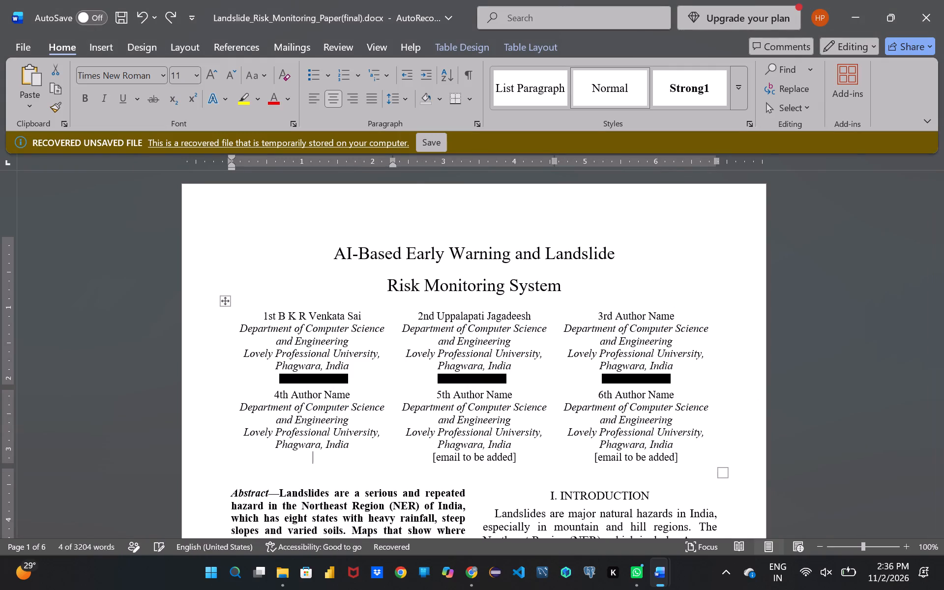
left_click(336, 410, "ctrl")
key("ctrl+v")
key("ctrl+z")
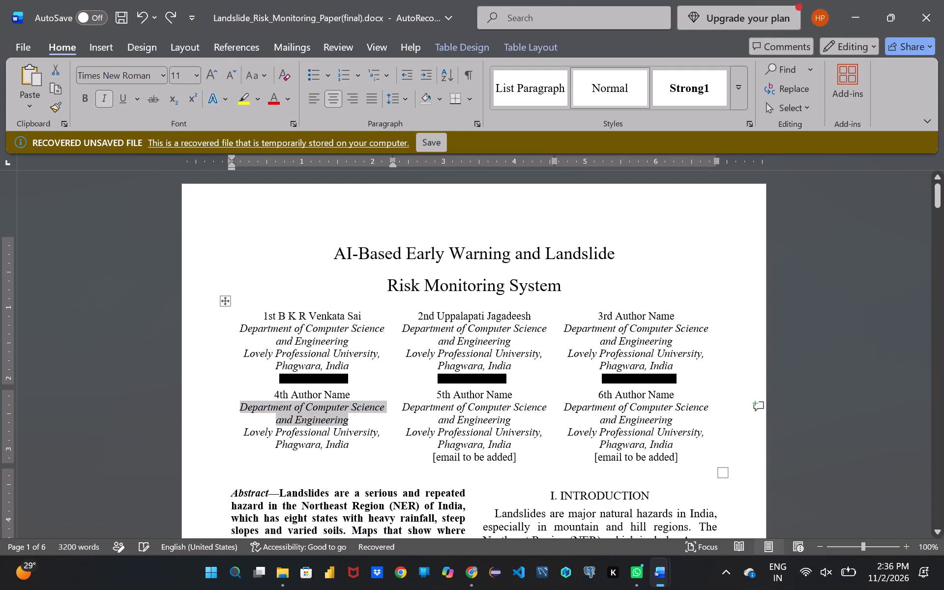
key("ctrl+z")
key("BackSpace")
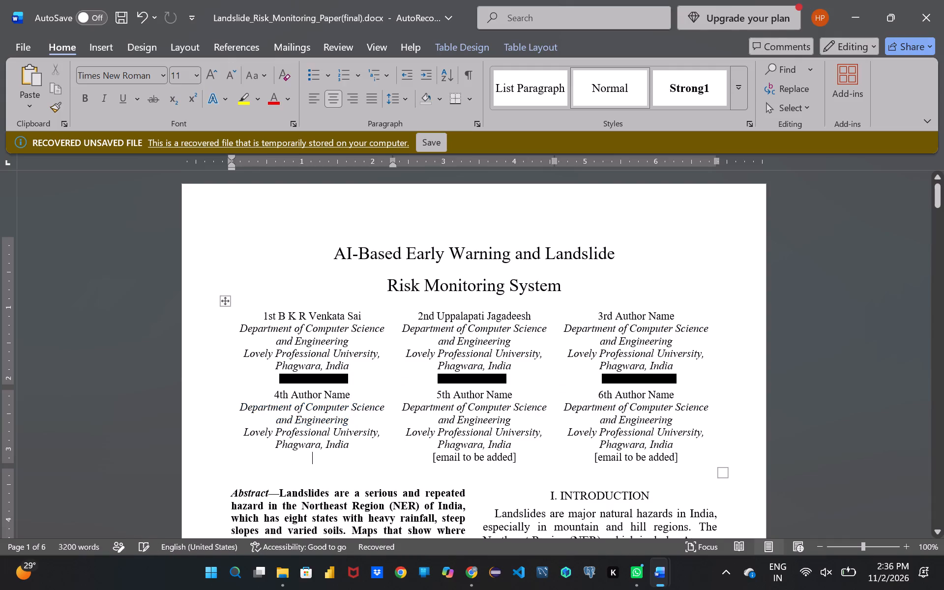
Paste the copied email on the empty line beneath the fourth author's affiliation in the recovered paper.
key("ctrl+v")
left_click(348, 505, "ctrl")
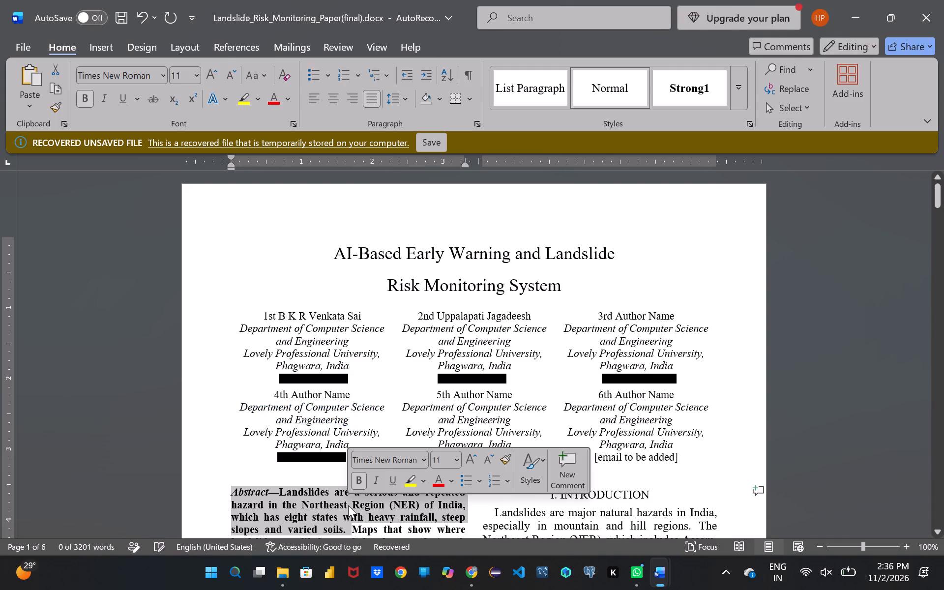
left_click(220, 430)
left_click(409, 487)
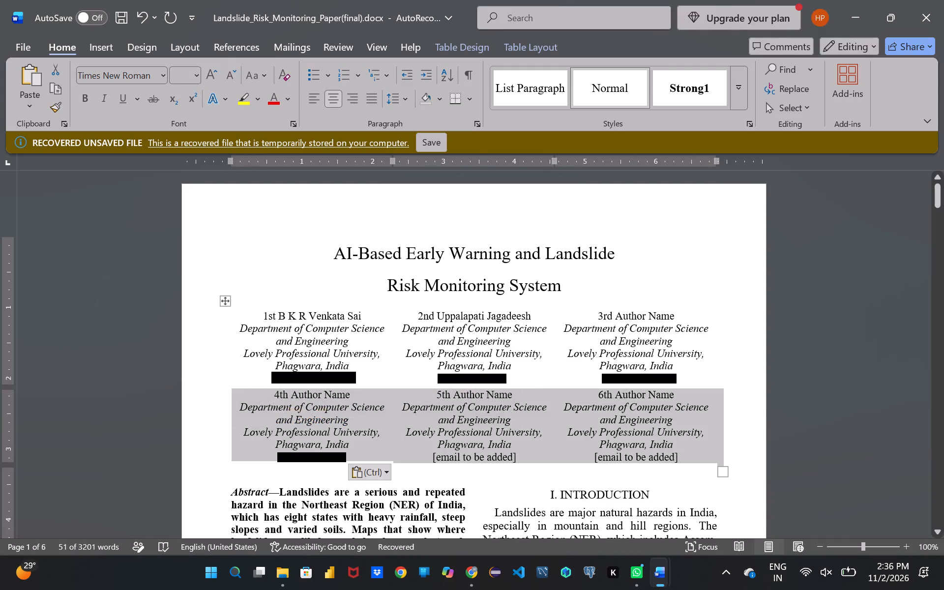
Replace the fifth author's "[email to be added]" placeholder with the fifth author's email copied from the NER IEEE paper.
left_click_drag(431, 455, 500, 444)
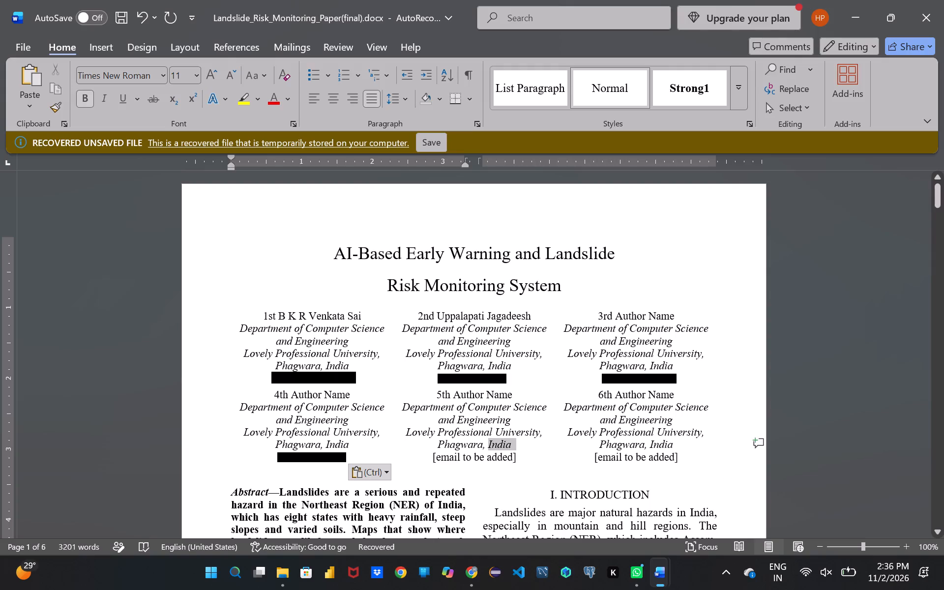
left_click_drag(500, 444, 524, 458)
key("BackSpace")
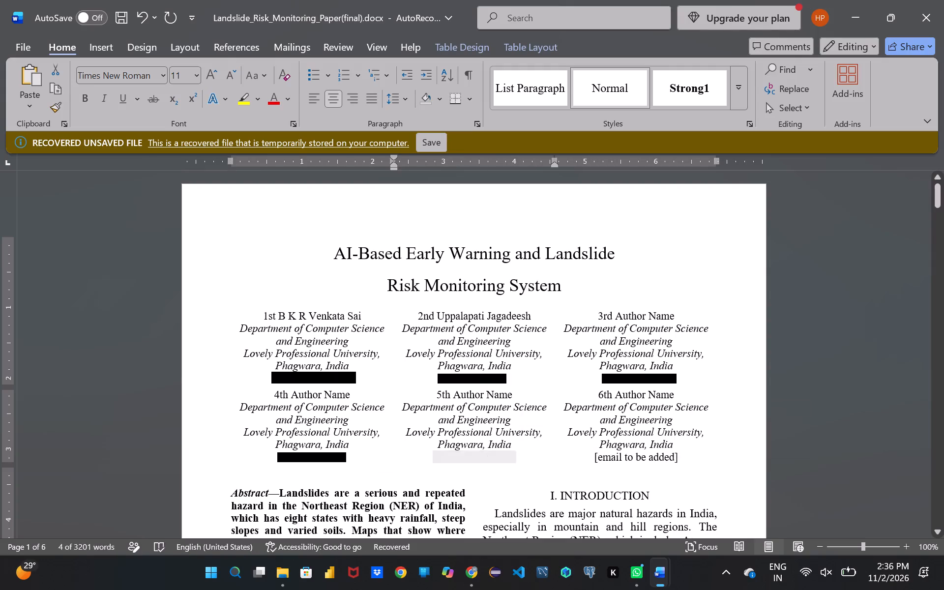
key("alt+Tab")
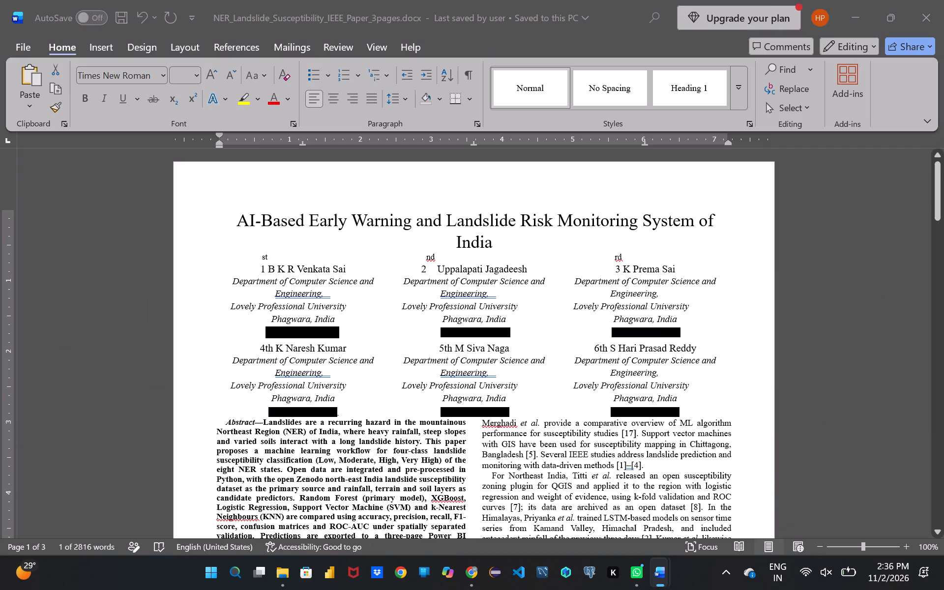
left_click(441, 413)
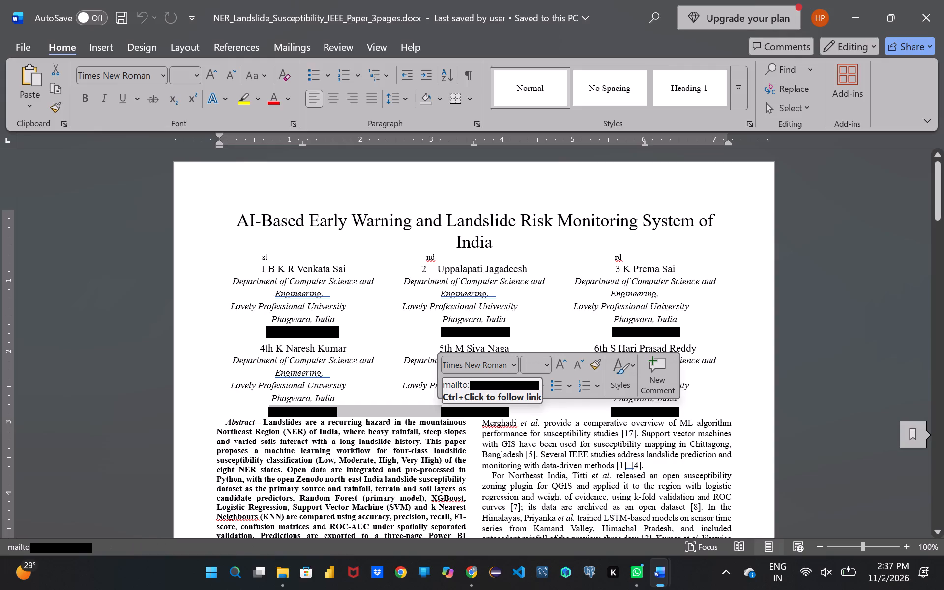
left_click(421, 375)
left_click_drag(443, 411, 503, 410)
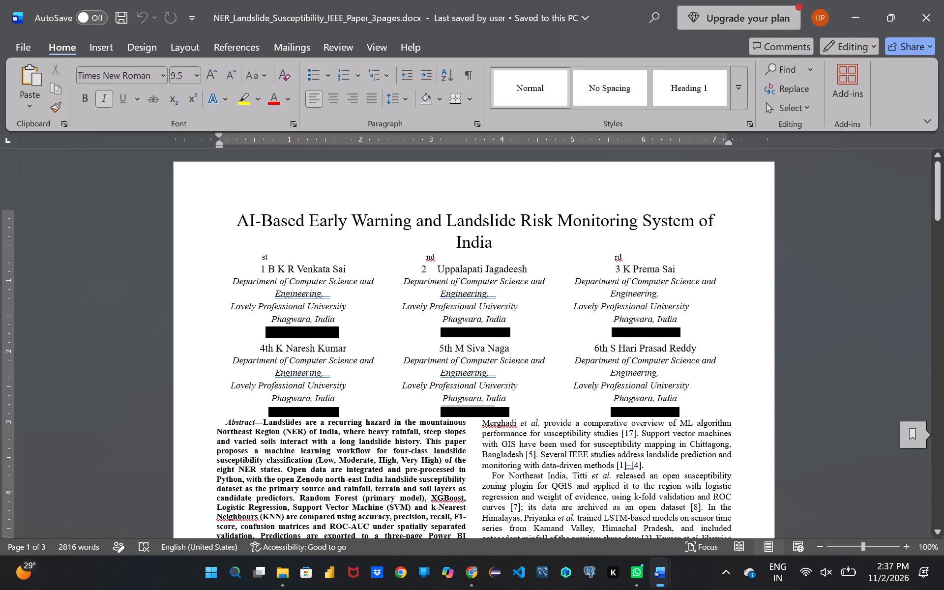
left_click_drag(503, 410, 511, 410)
key("ctrl+c")
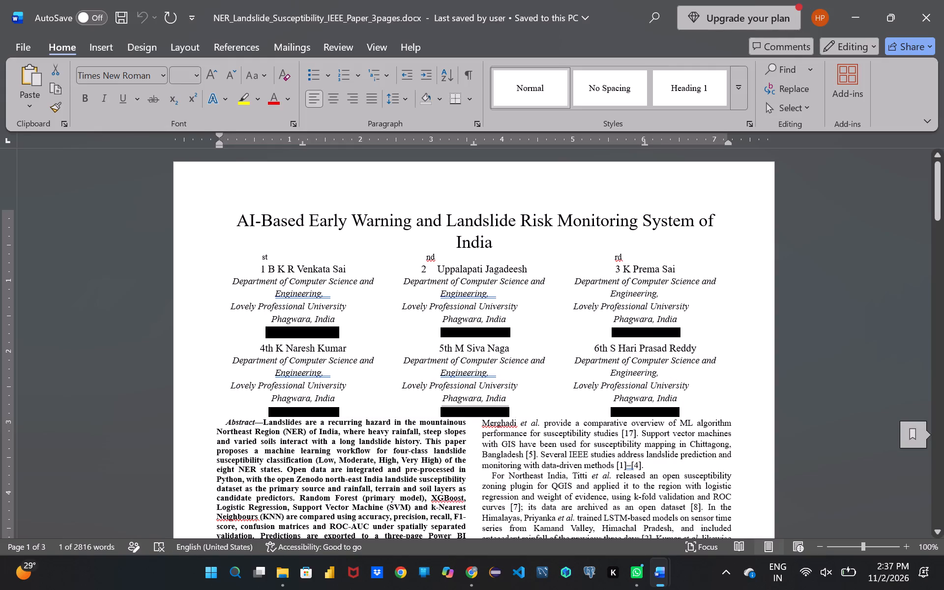
key("alt+Tab")
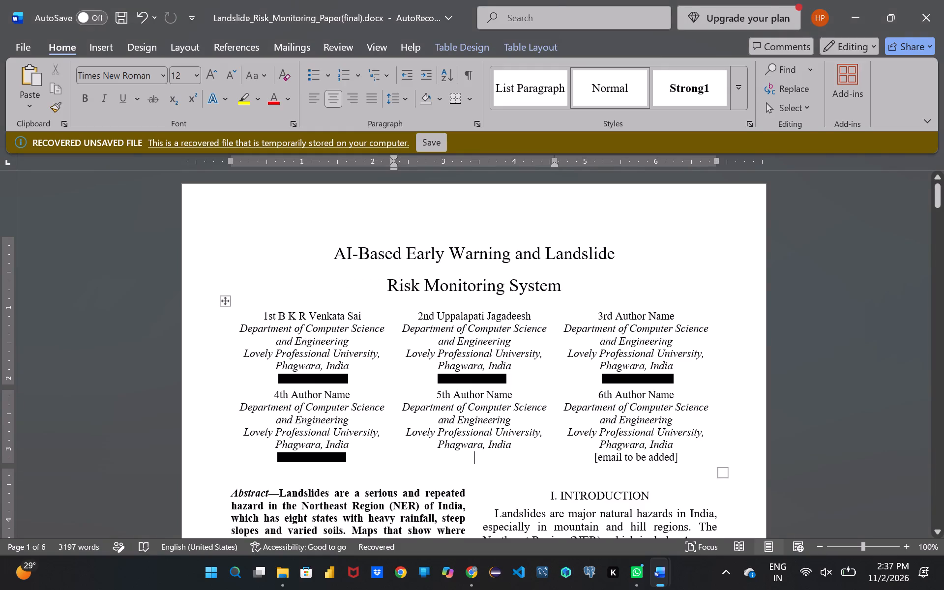
key("ctrl+v")
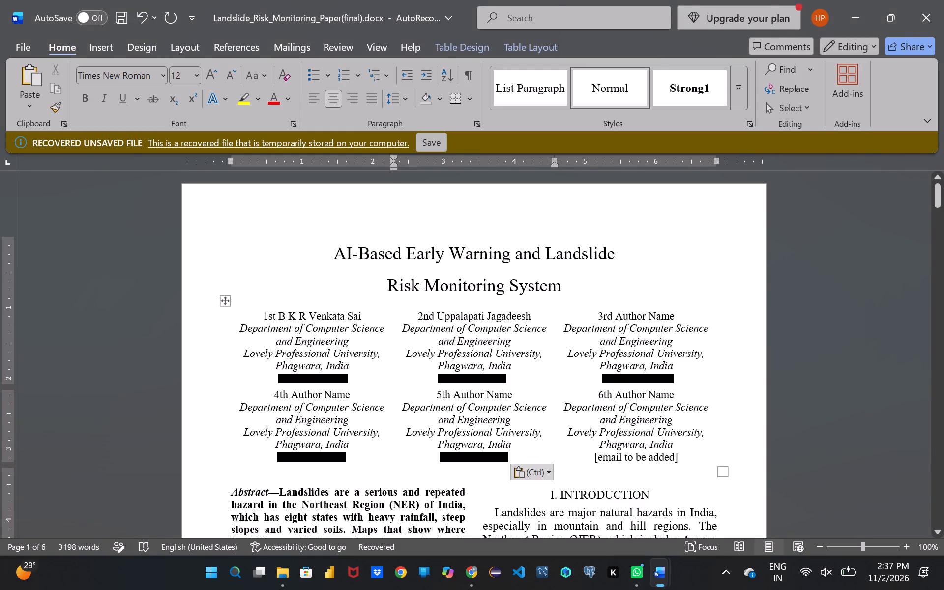
Replace the sixth author's "[email to be added]" placeholder with the sixth author's email copied from the NER IEEE paper, followed by a space.
left_click_drag(594, 458, 677, 458)
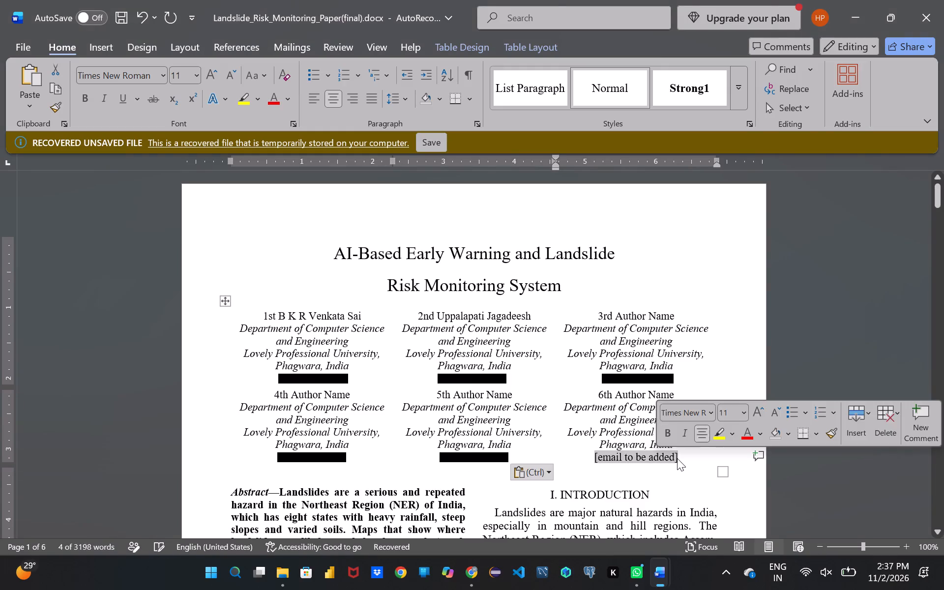
key("BackSpace")
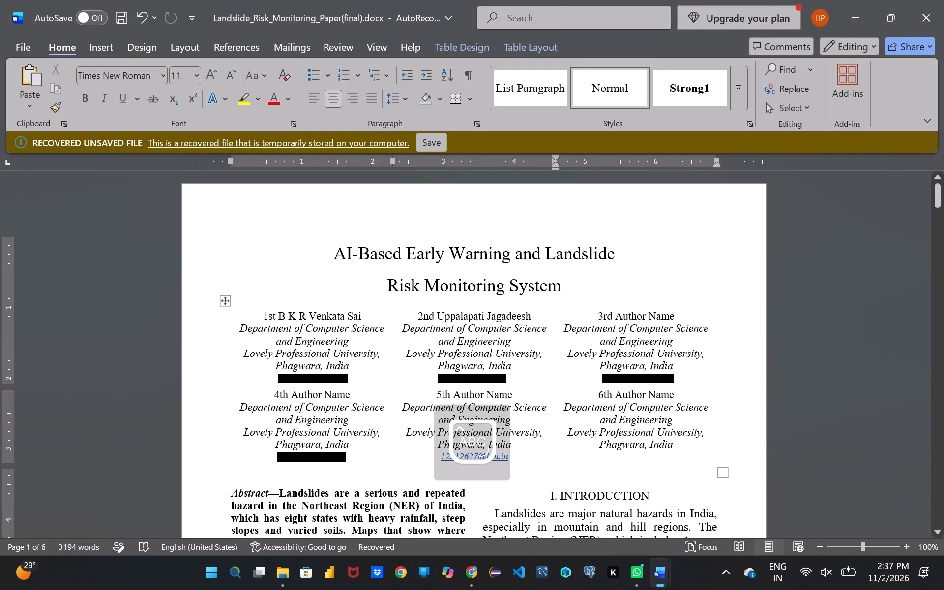
key("alt+Tab")
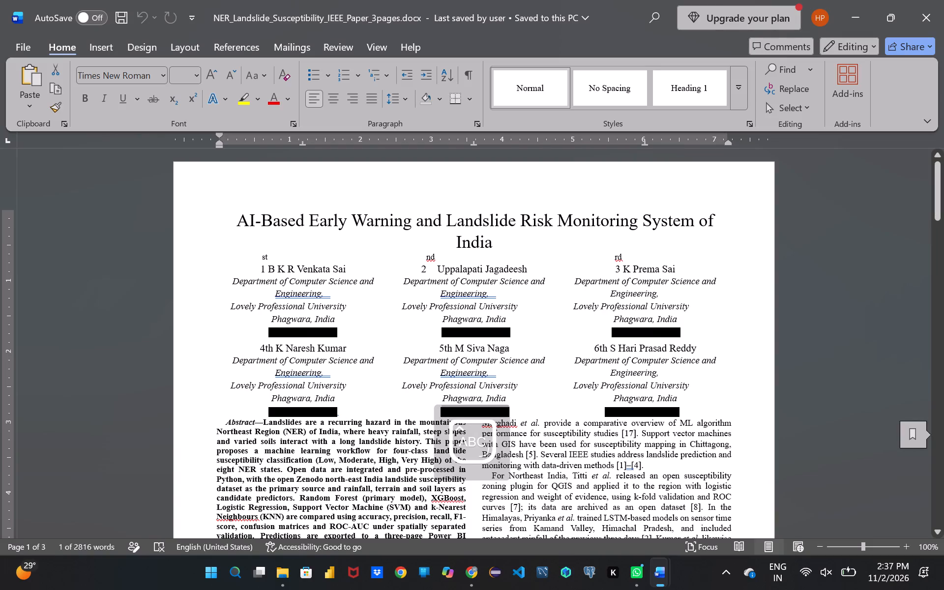
left_click_drag(612, 411, 679, 413)
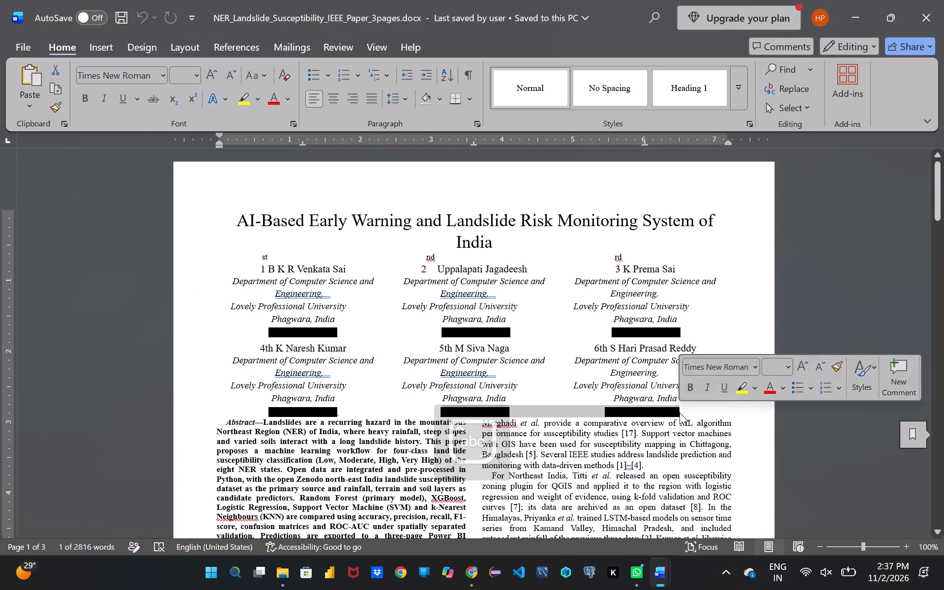
left_click(603, 407)
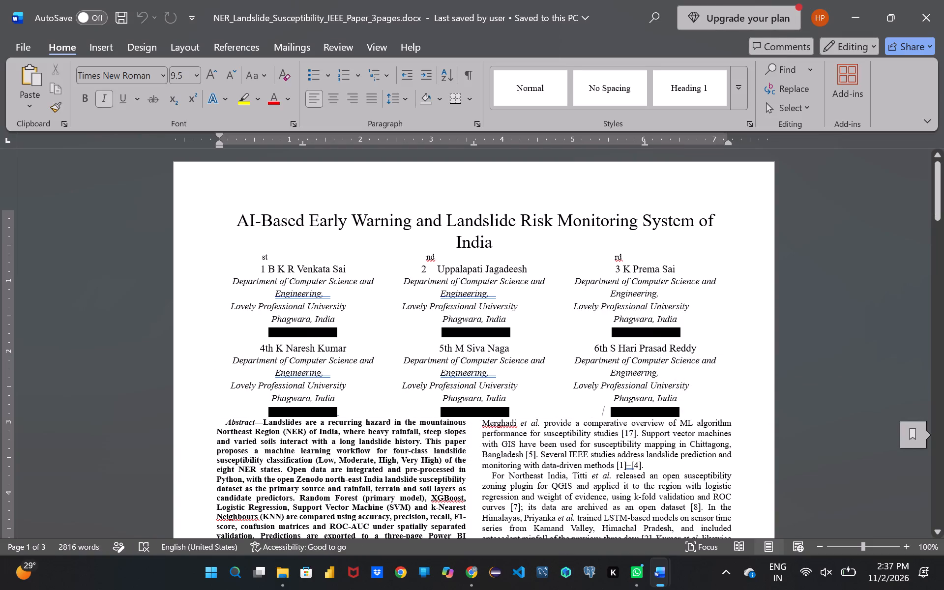
left_click_drag(613, 408, 697, 413)
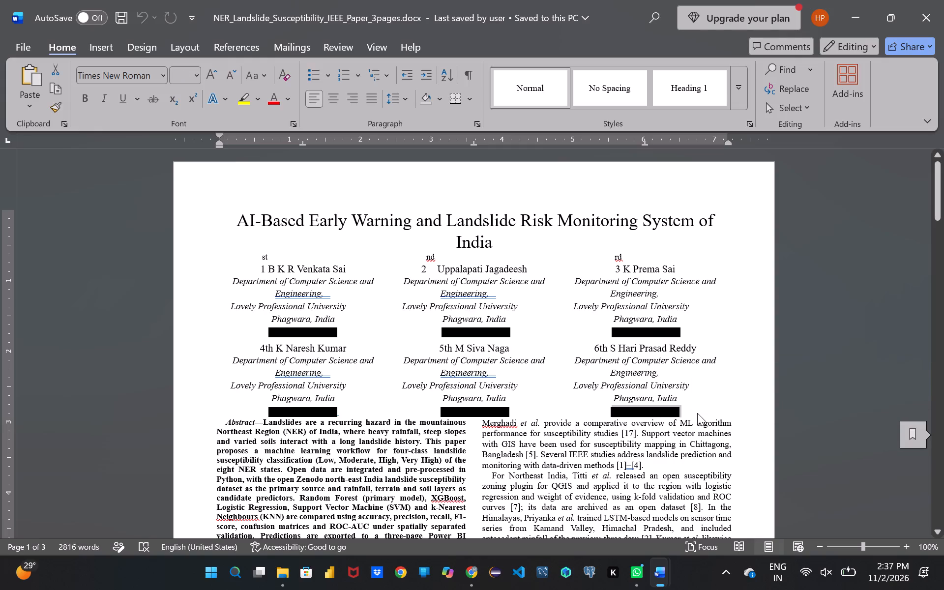
key("ctrl+c")
key("alt+Tab")
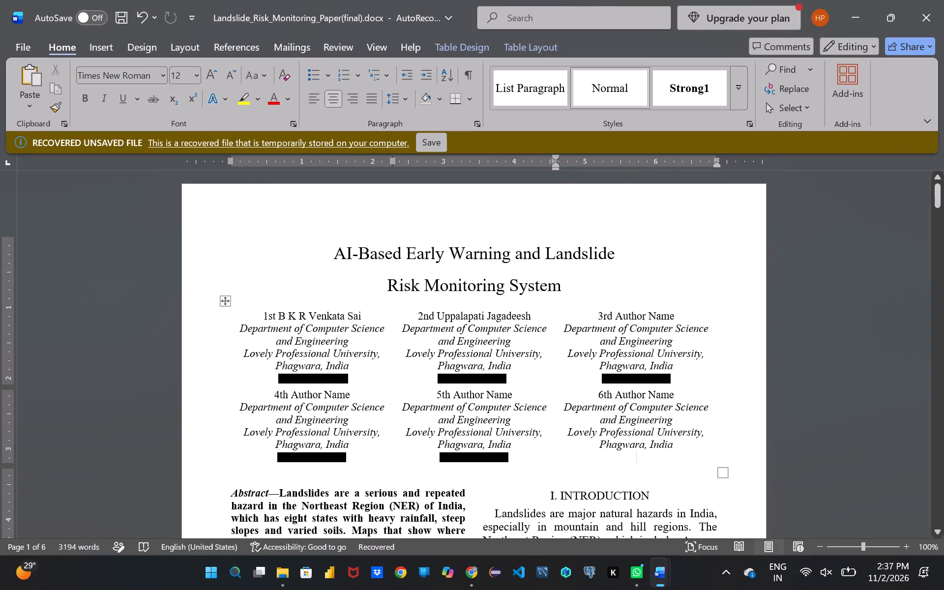
key("ctrl+b")
key("ctrl+v")
double_click(632, 454, "ctrl")
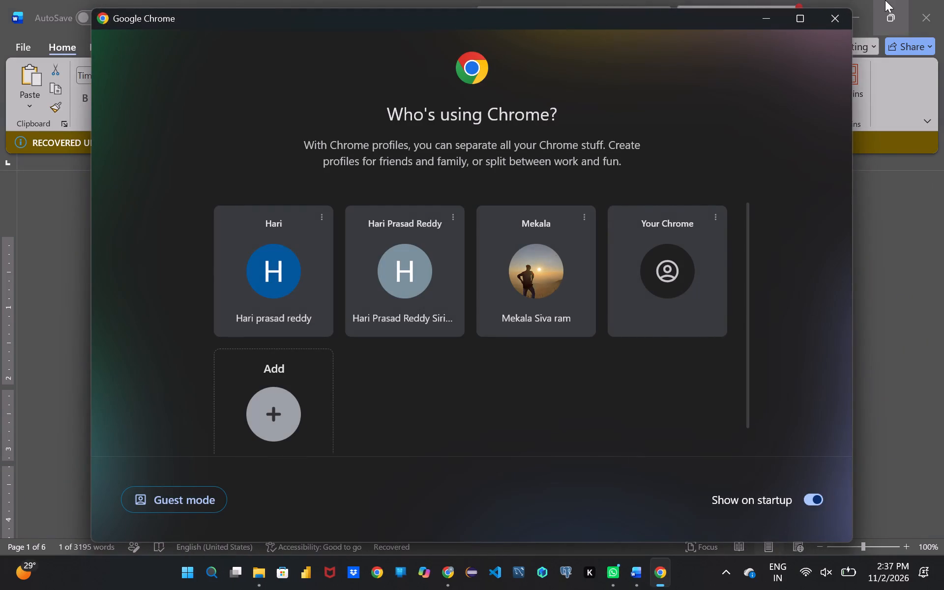
left_click(833, 20)
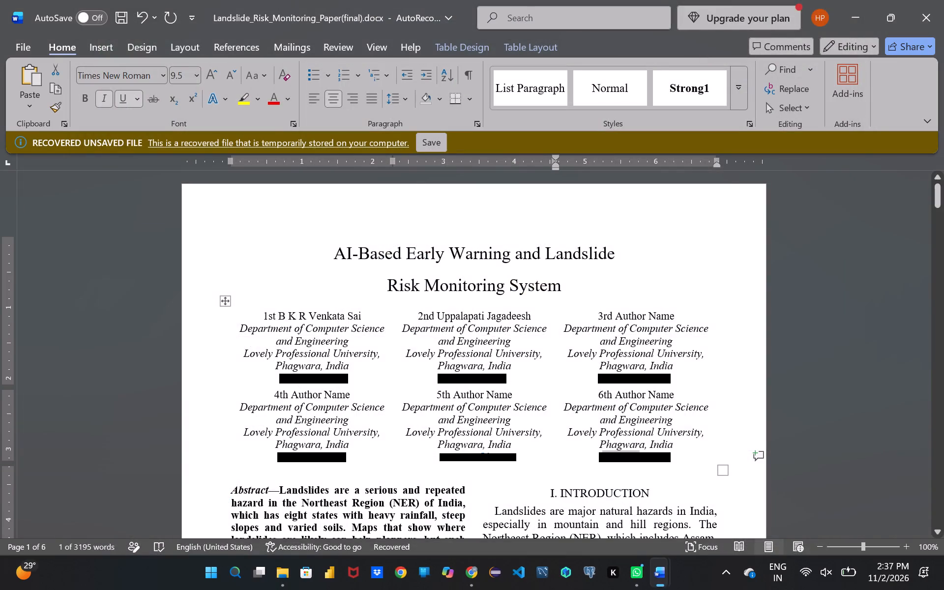
left_click(674, 455)
key("space")
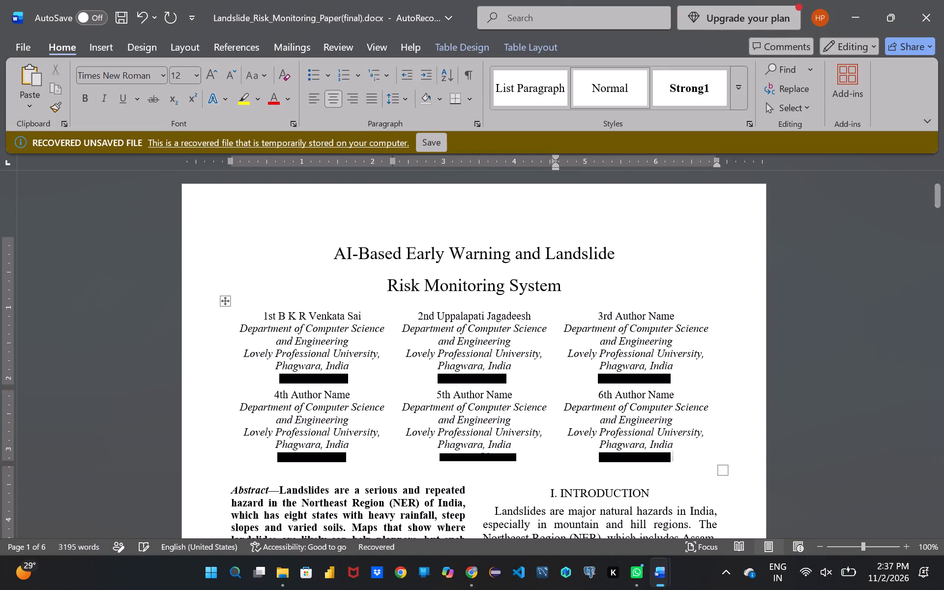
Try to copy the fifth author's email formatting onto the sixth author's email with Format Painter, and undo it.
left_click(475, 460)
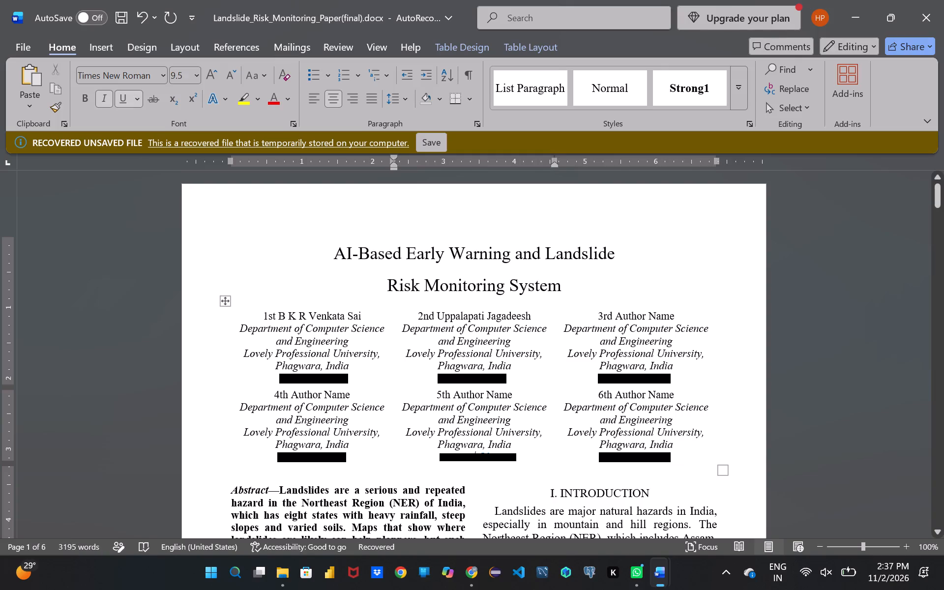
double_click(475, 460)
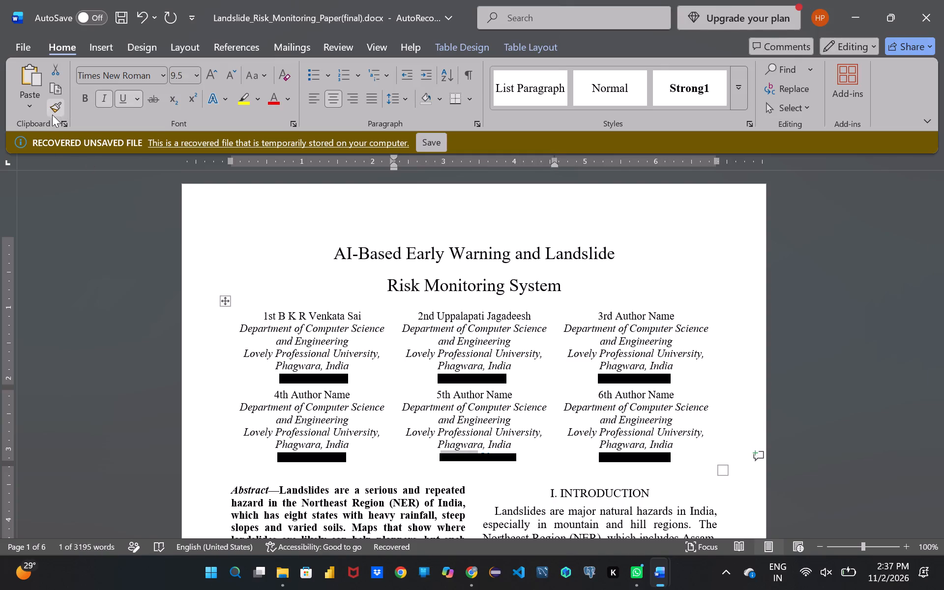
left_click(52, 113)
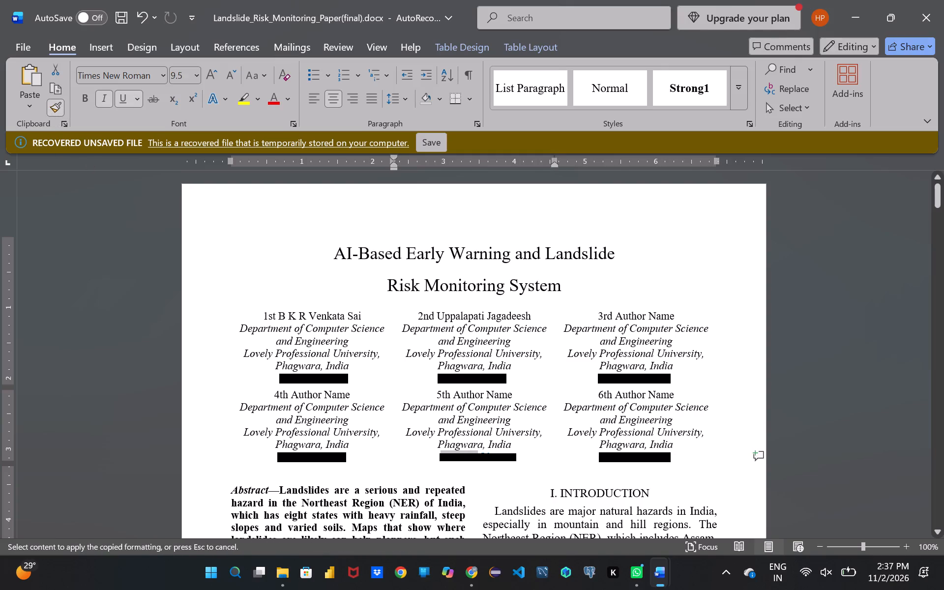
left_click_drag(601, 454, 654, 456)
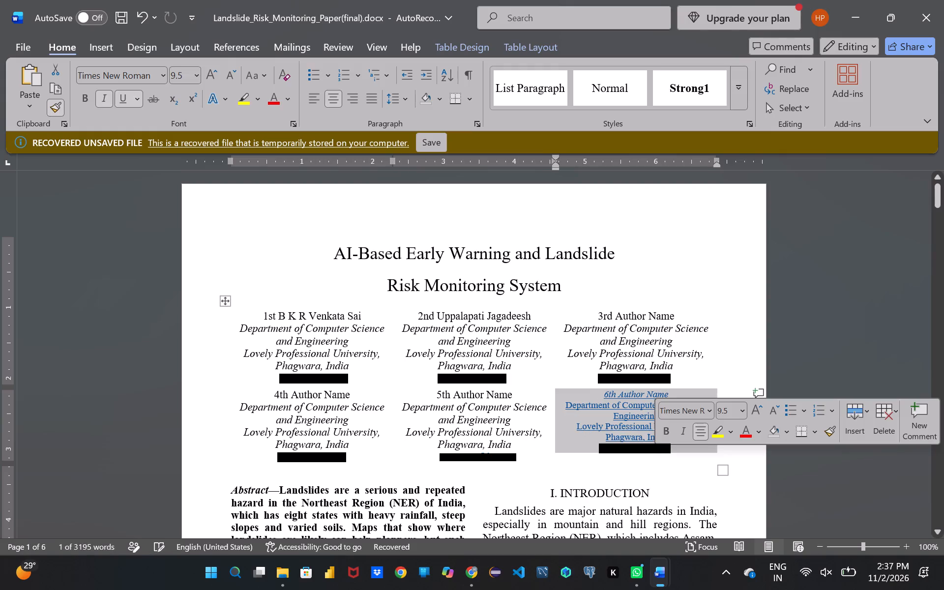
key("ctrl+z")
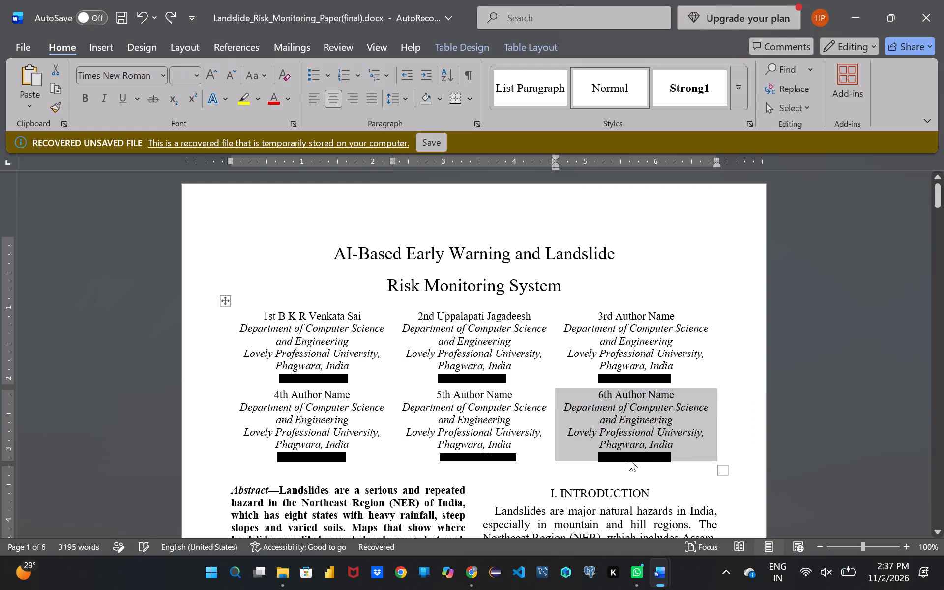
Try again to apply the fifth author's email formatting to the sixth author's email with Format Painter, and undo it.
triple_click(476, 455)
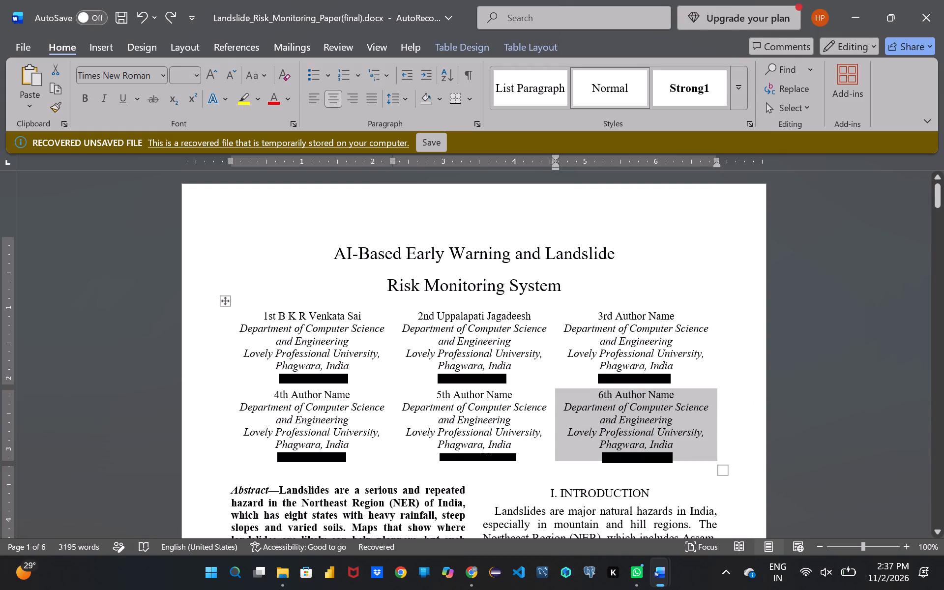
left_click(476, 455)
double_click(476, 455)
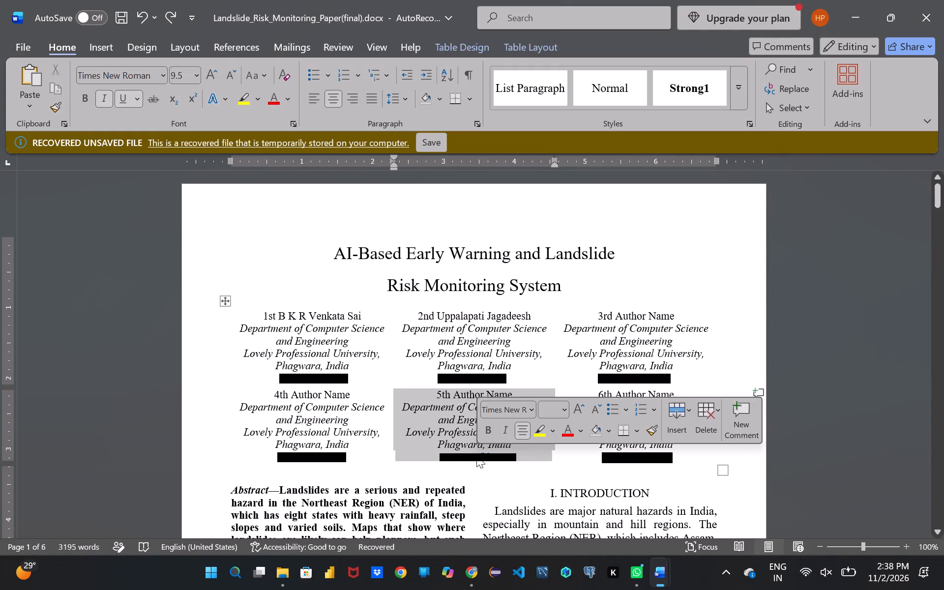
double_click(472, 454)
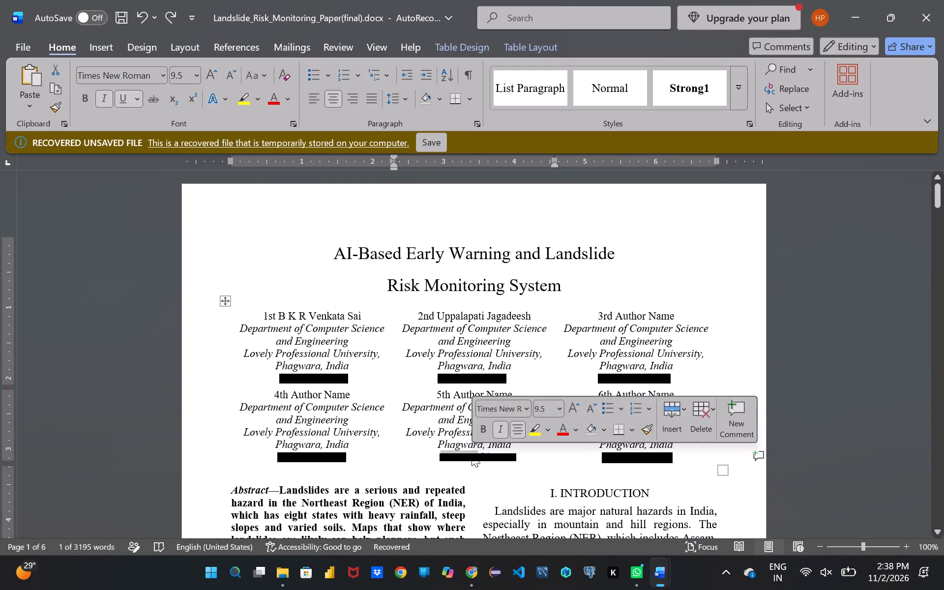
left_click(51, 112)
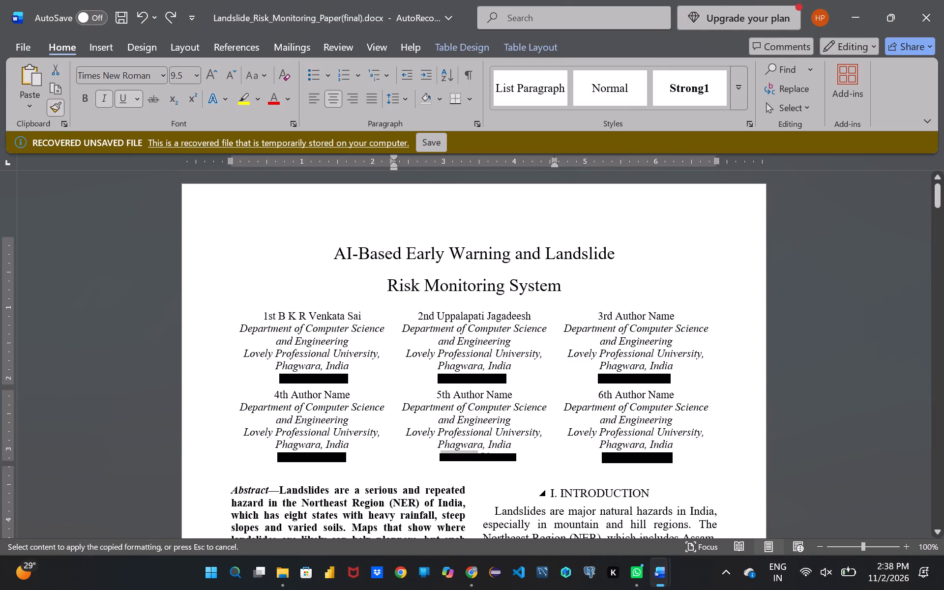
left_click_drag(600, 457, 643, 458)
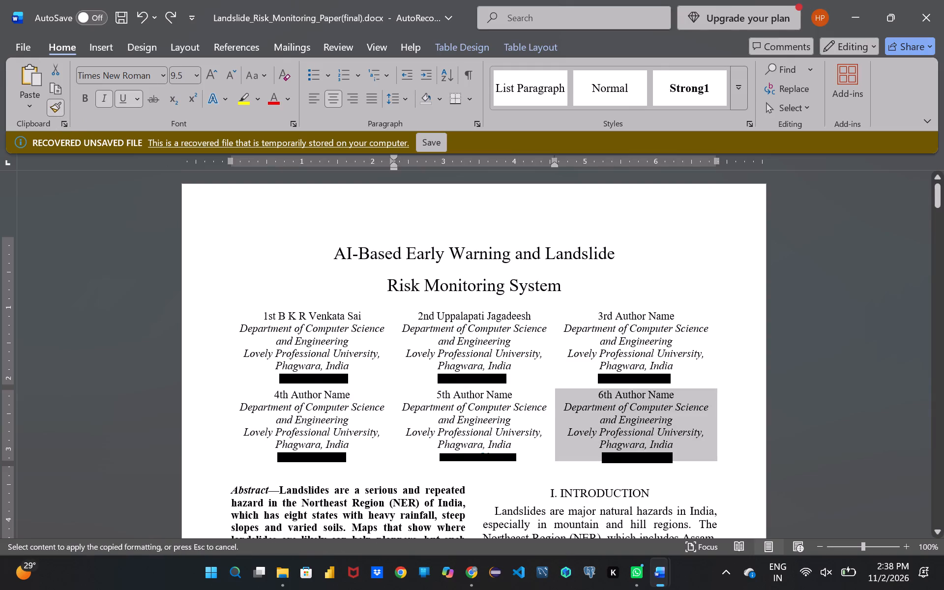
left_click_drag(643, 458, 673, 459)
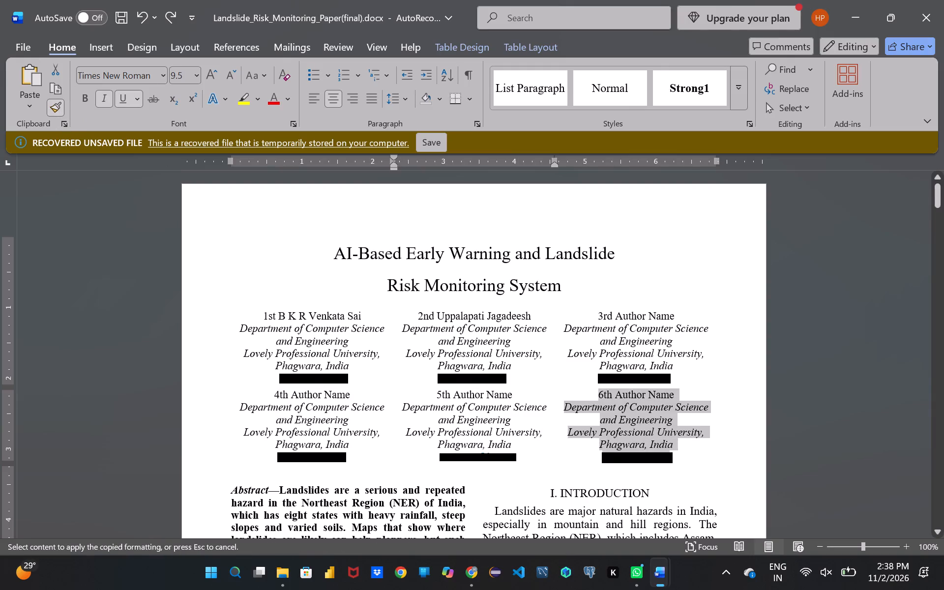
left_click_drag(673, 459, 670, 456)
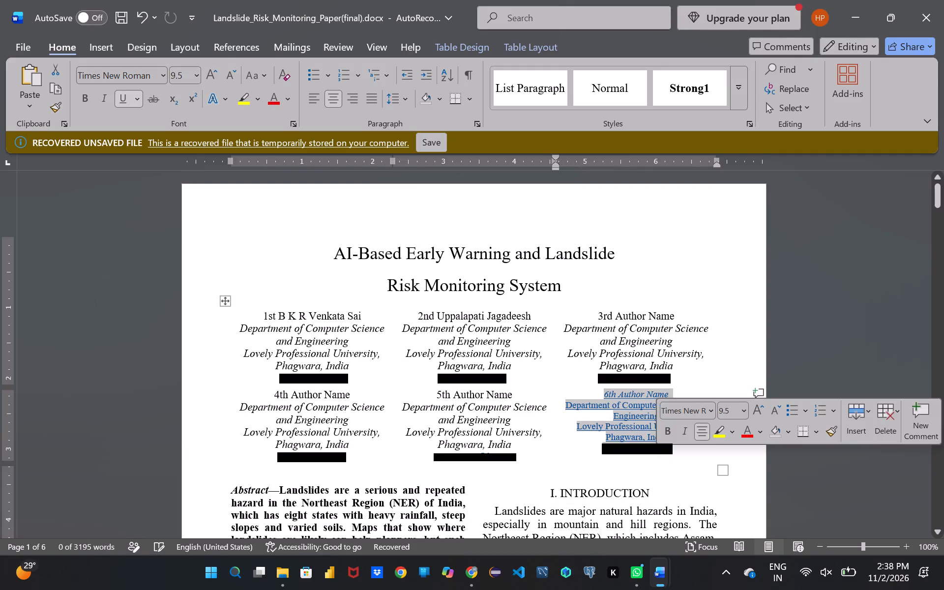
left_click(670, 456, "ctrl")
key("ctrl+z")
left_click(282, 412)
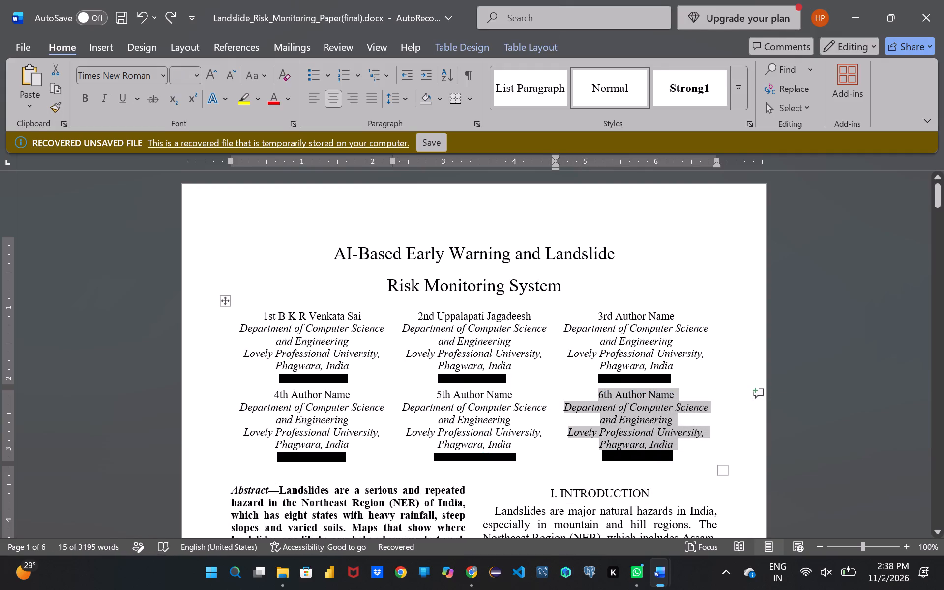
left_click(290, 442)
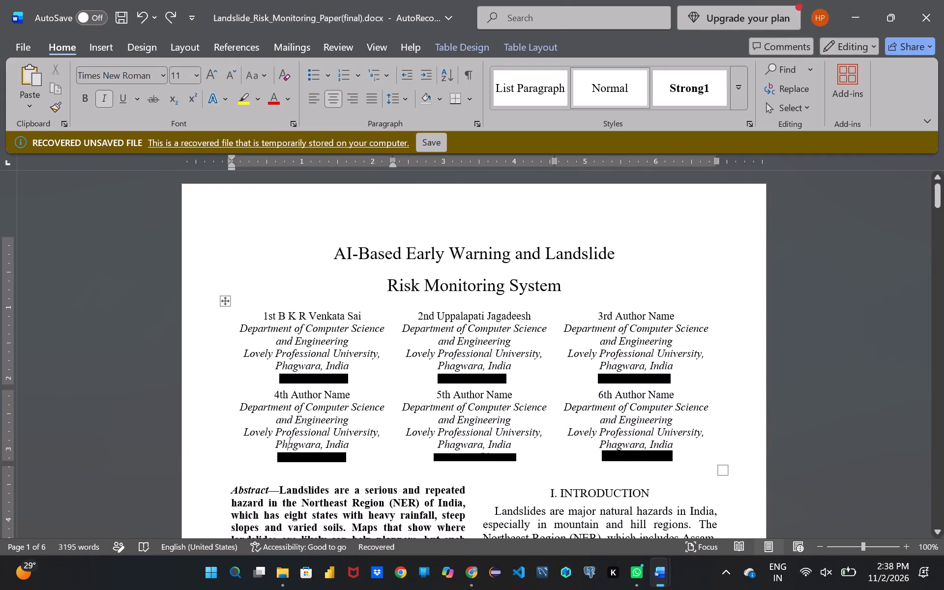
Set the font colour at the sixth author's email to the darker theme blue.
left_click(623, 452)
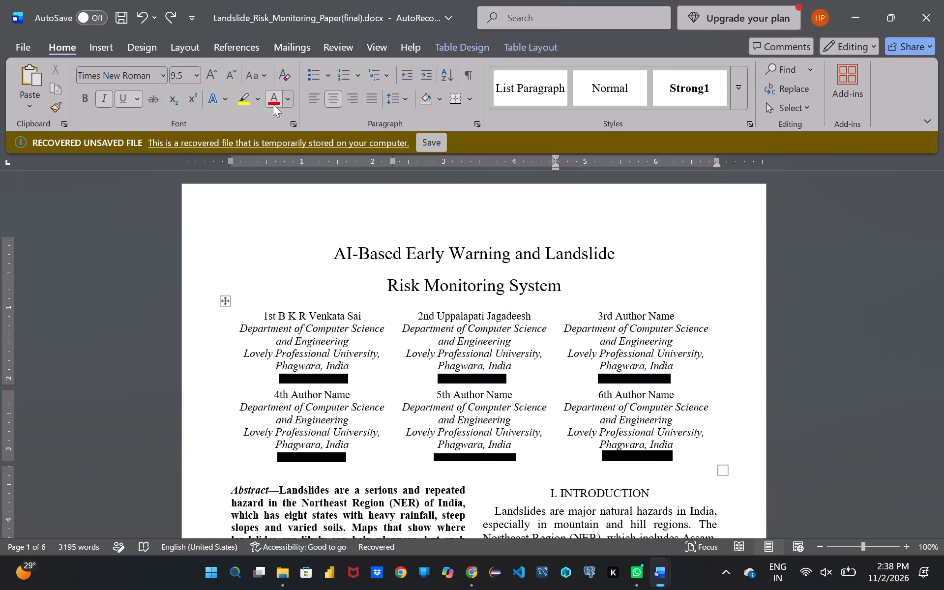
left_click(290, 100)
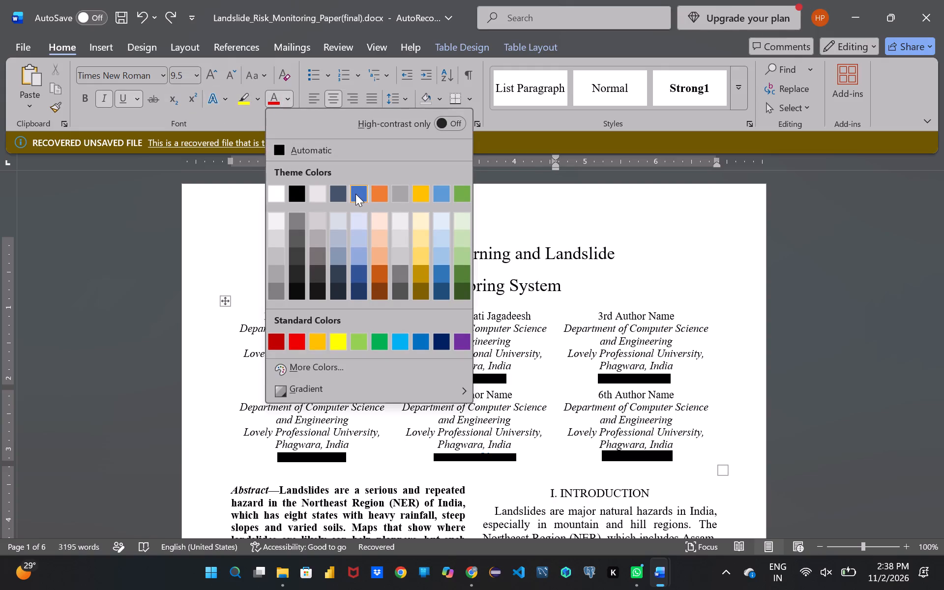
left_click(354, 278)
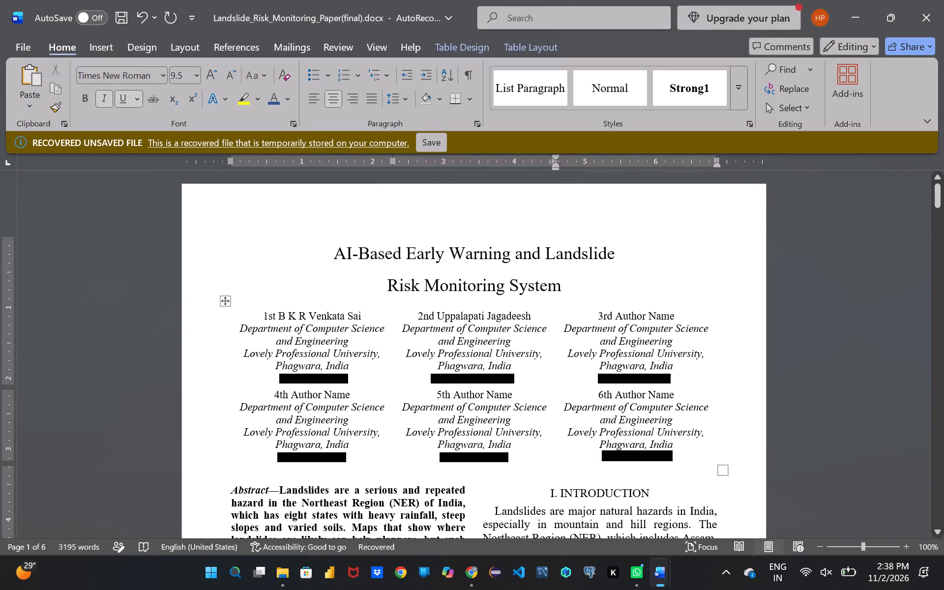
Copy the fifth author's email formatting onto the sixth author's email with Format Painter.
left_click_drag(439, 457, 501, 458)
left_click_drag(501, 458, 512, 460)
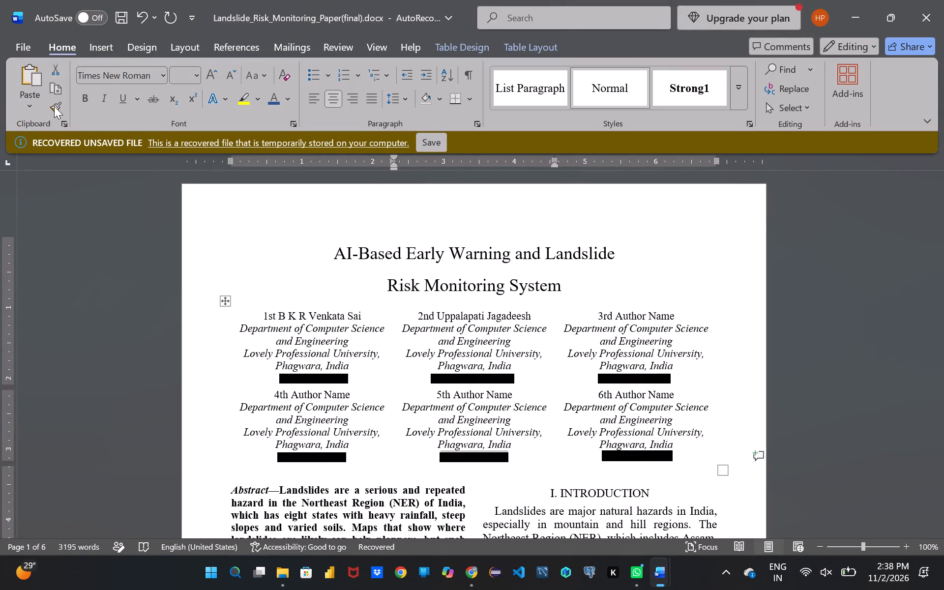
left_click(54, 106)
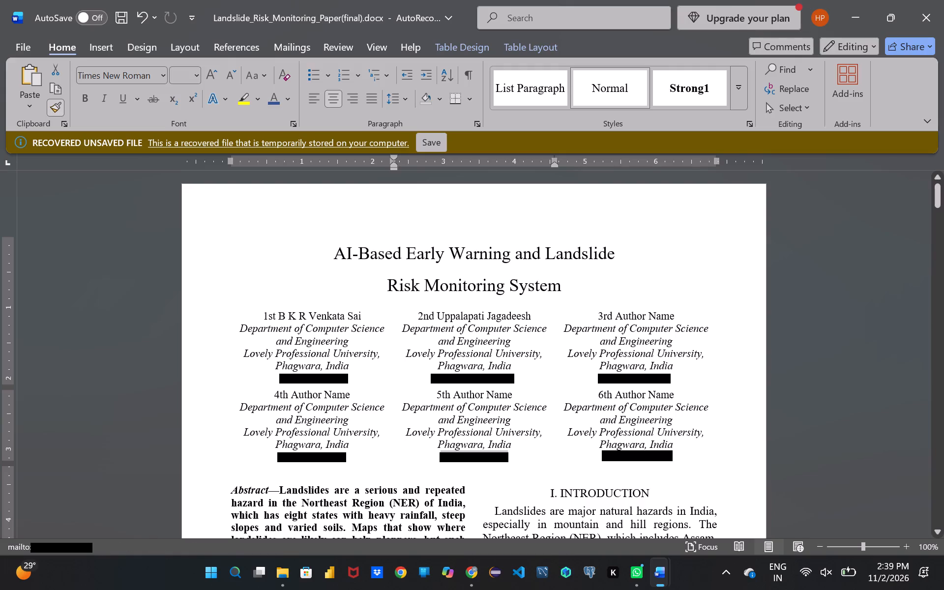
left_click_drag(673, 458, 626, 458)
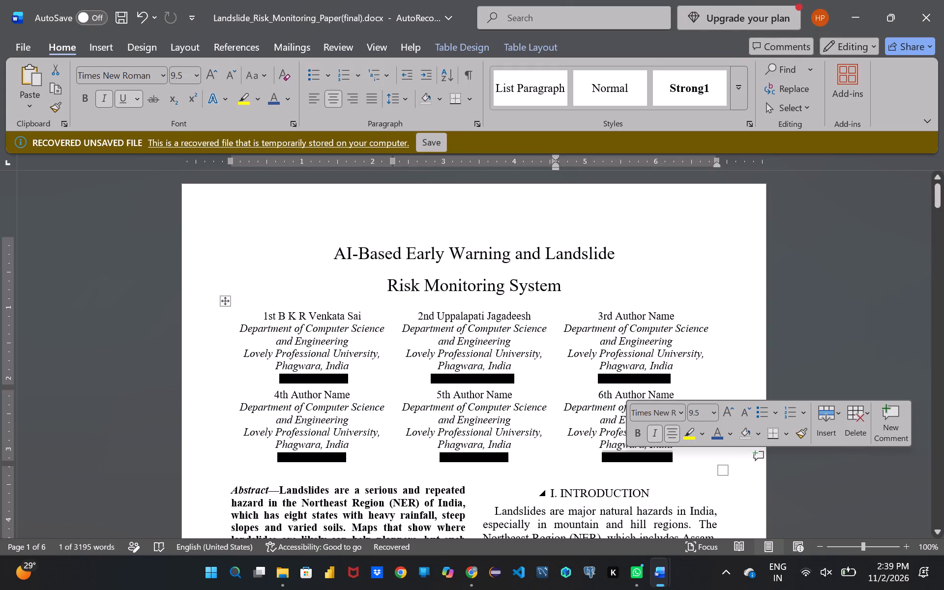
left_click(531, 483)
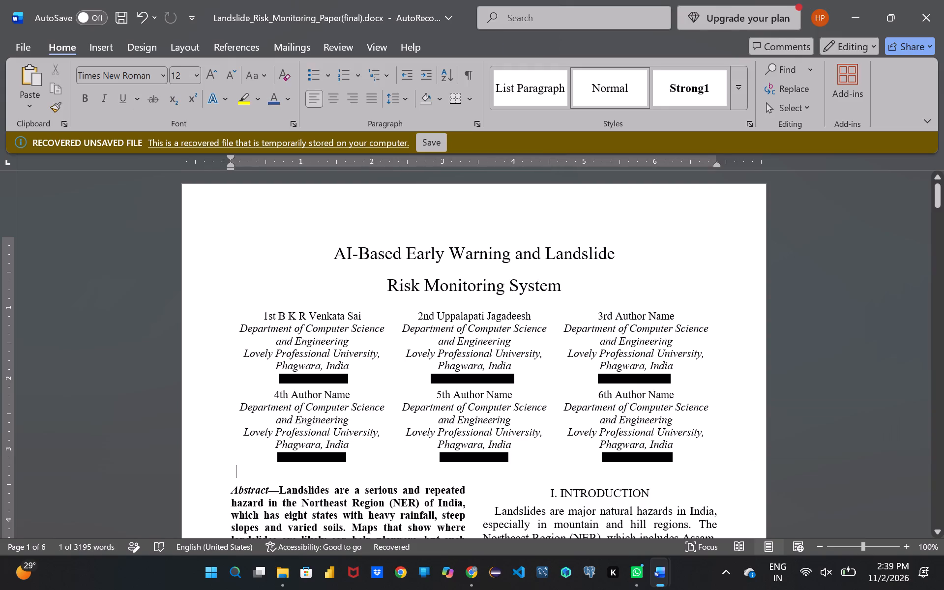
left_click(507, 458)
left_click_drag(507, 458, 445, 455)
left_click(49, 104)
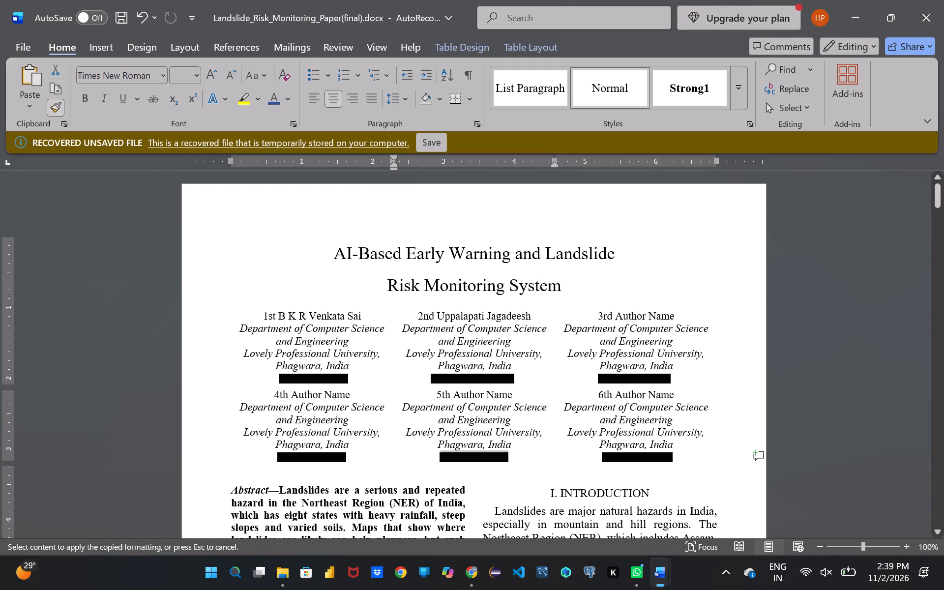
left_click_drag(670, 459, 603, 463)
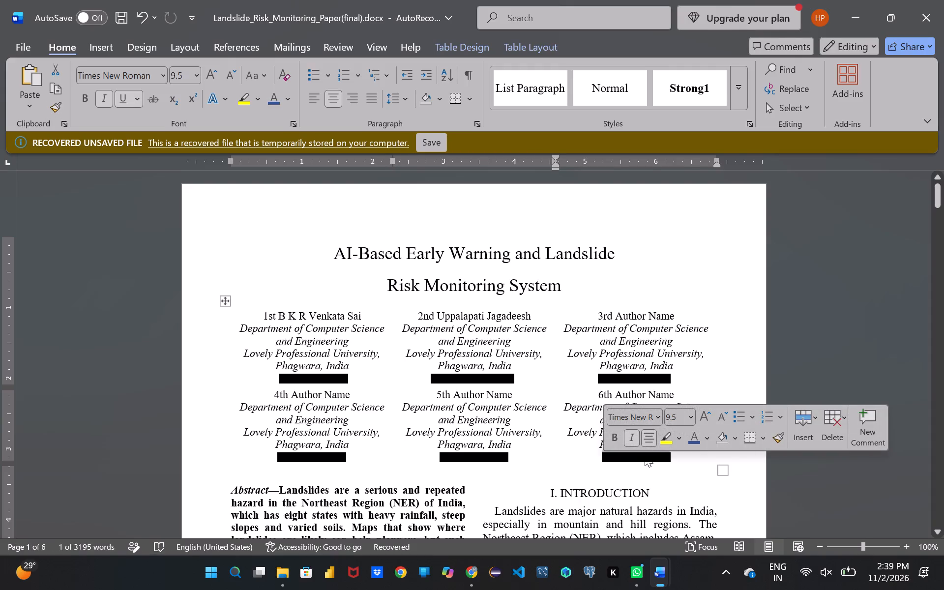
Replace the sixth author's email in the recovered paper with a fresh copy from the NER IEEE paper.
left_click(645, 454)
double_click(645, 454)
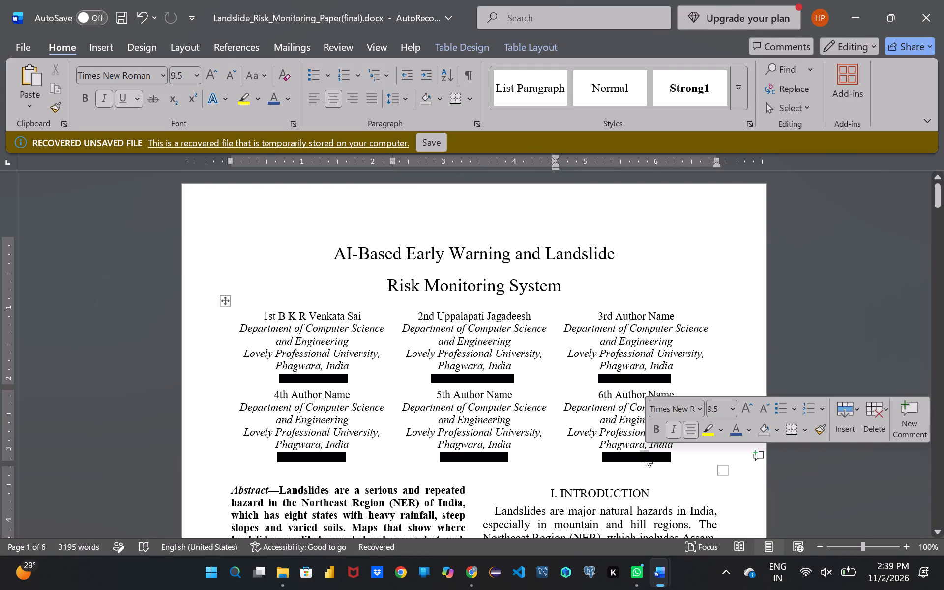
left_click_drag(673, 457, 615, 459)
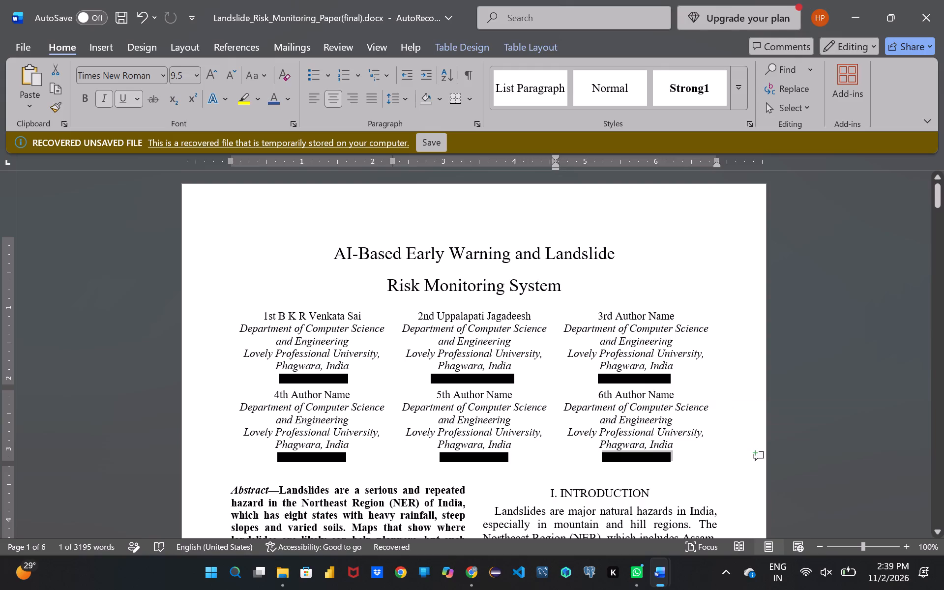
left_click_drag(615, 459, 614, 459)
key("alt+Tab")
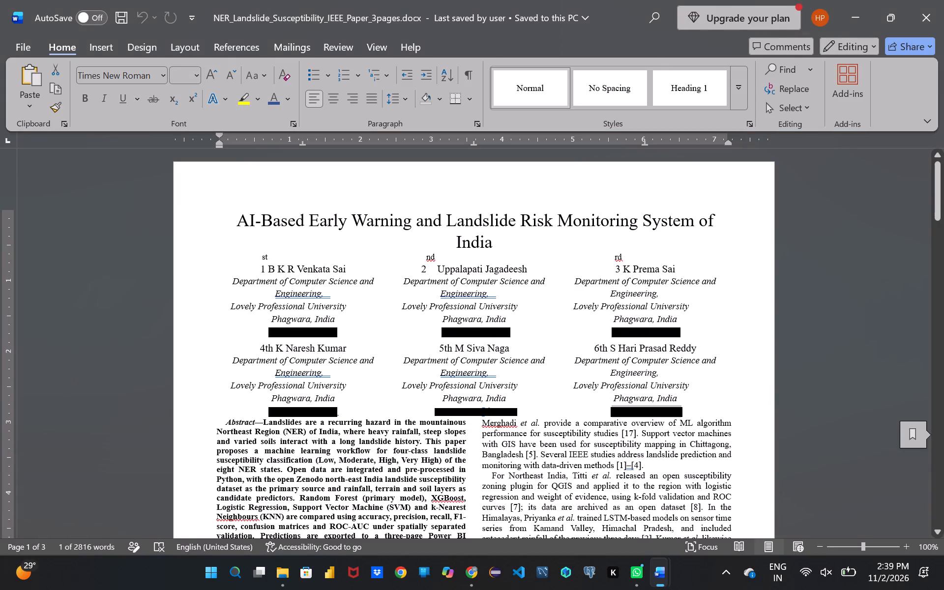
key("ctrl+c")
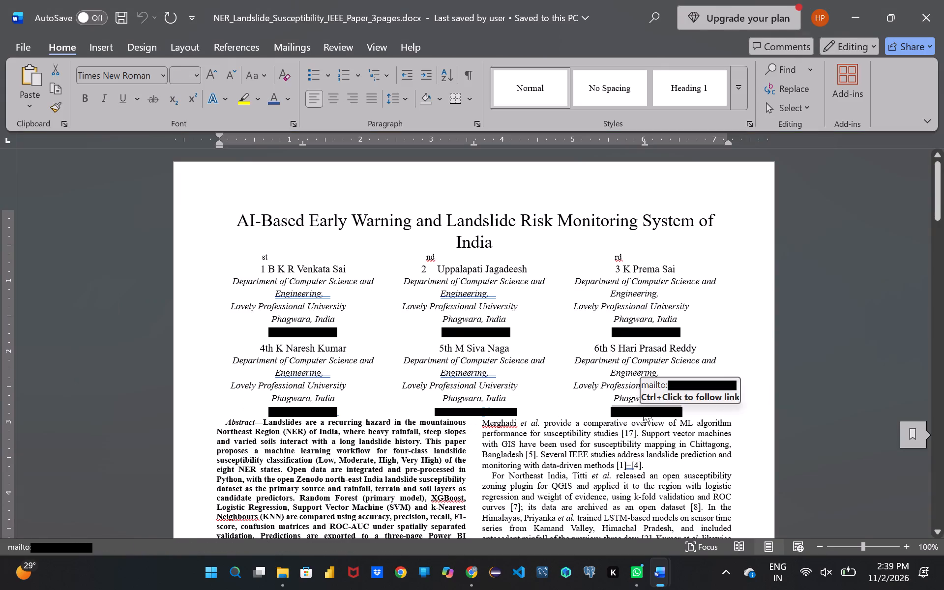
key("alt+Tab")
key("ctrl+v")
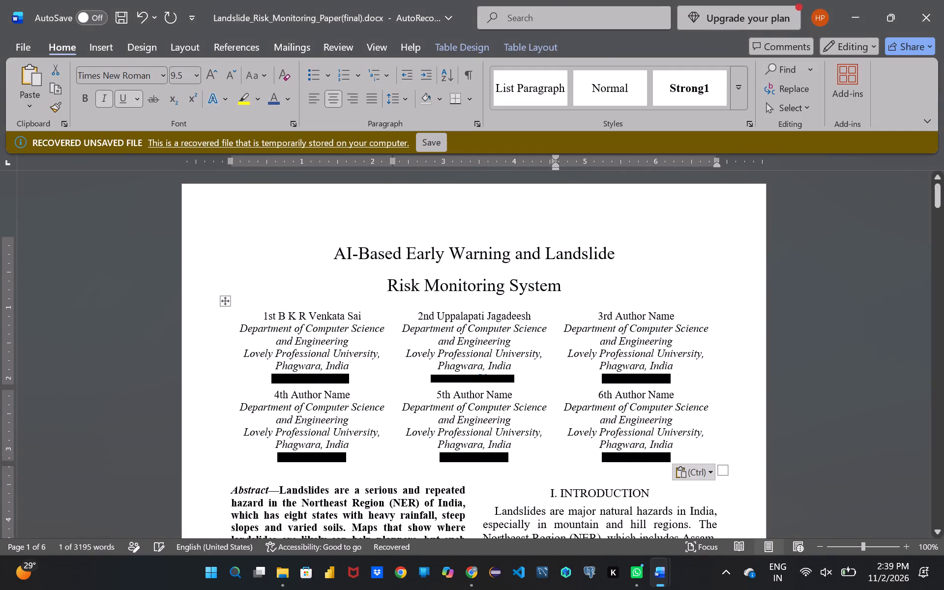
left_click(574, 445)
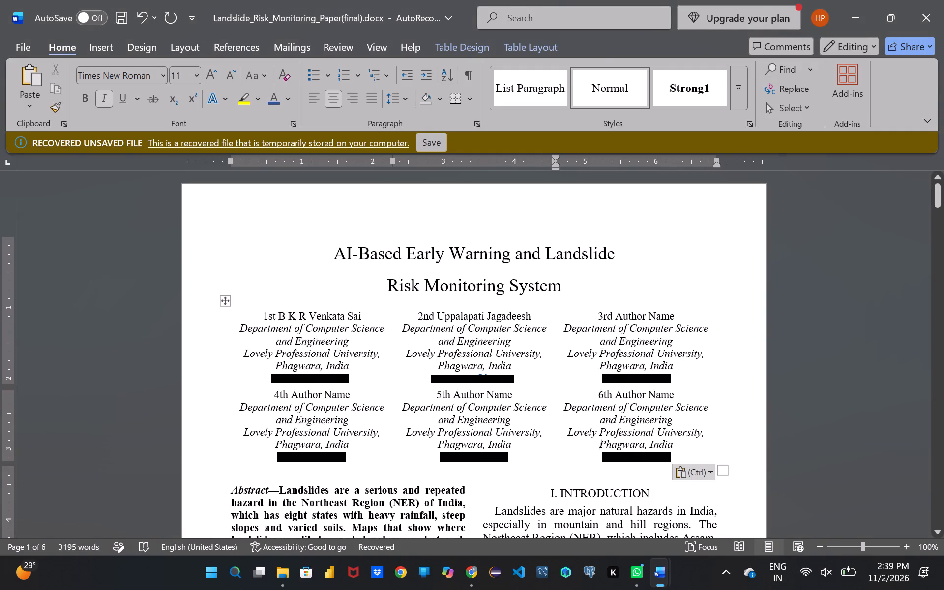
Replace the "6th Author Name" placeholder with the sixth author's numbered name line copied from the NER IEEE paper.
key("alt+Tab")
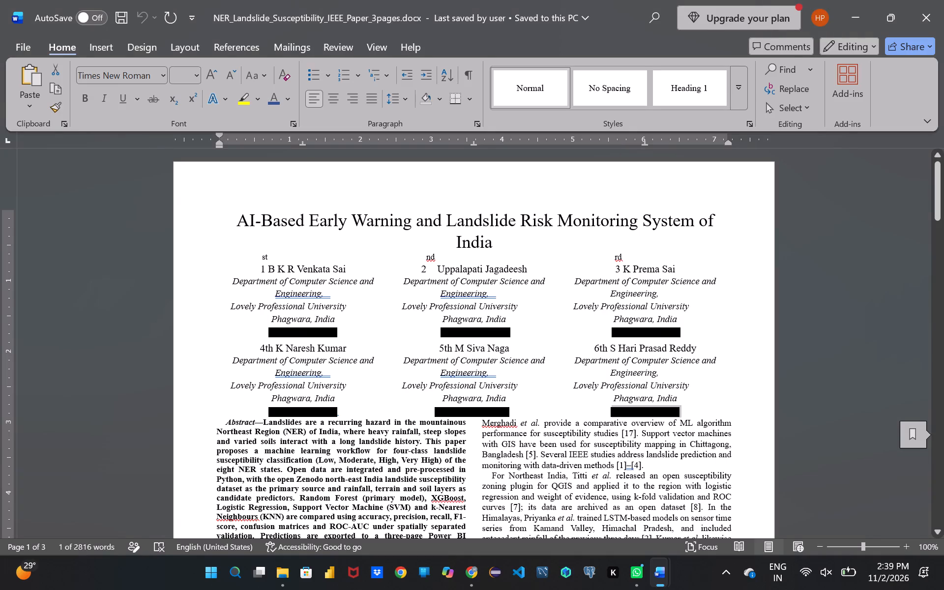
left_click_drag(593, 345, 684, 353)
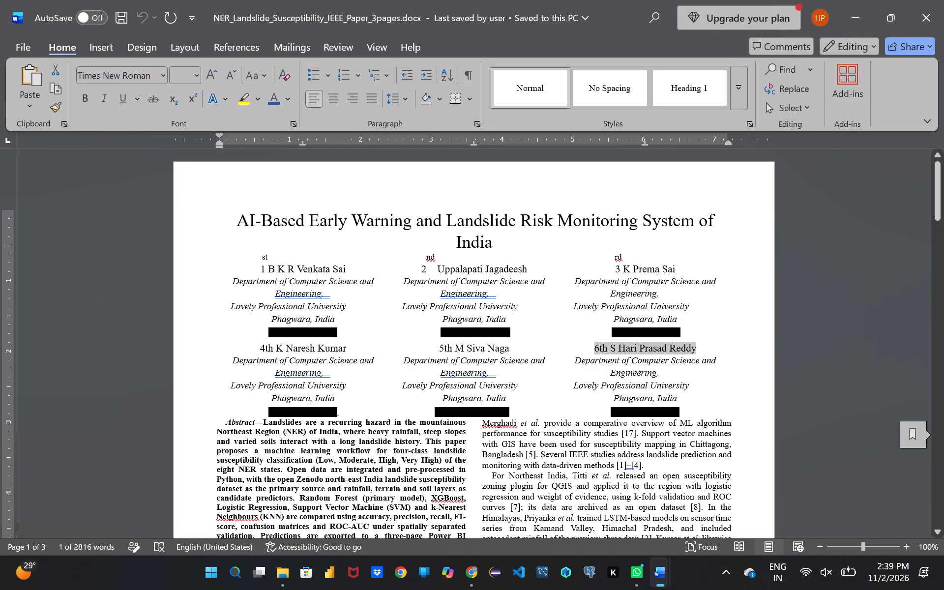
left_click_drag(684, 353, 690, 352)
key("ctrl+c")
key("alt+Tab")
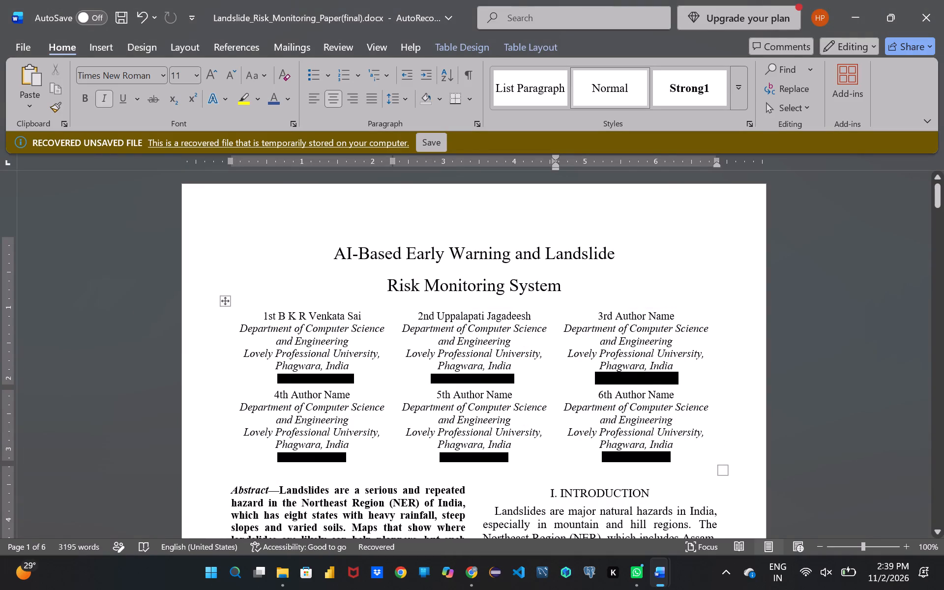
left_click_drag(598, 396, 669, 390)
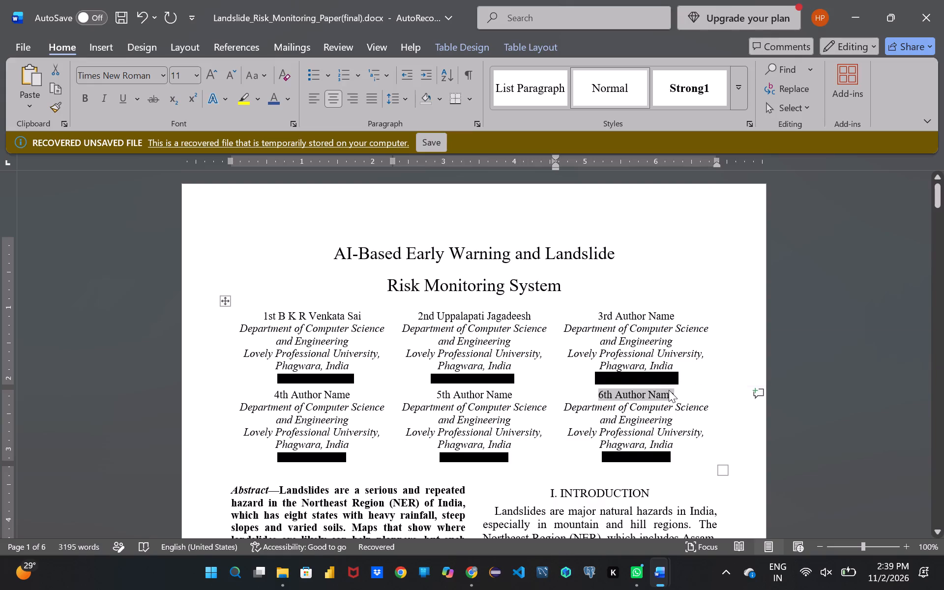
key("ctrl+v")
Replace the "5th Author Name" placeholder with the fifth author's name line from the NER IEEE paper, keeping the department on its own line.
key("alt+Tab")
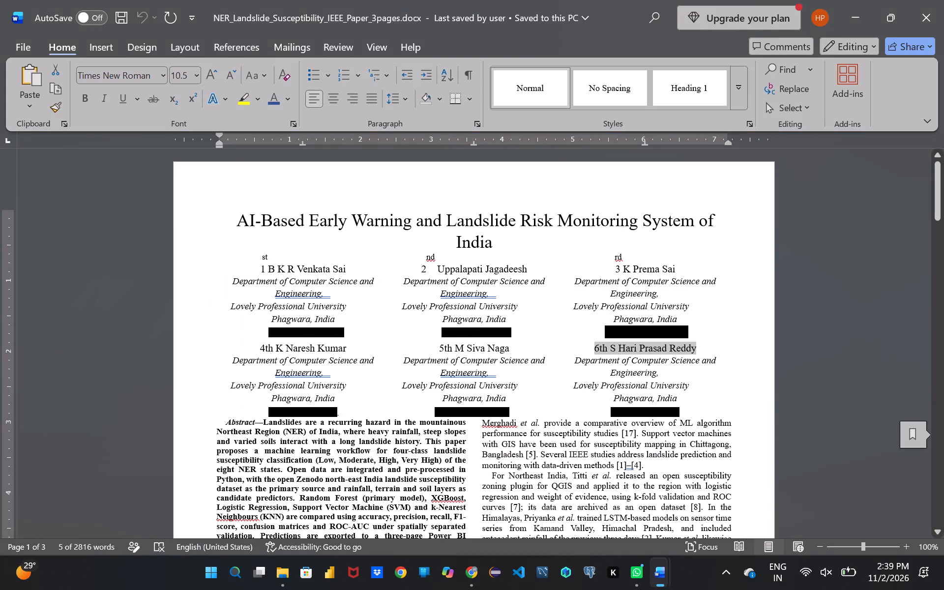
left_click(440, 346)
left_click_drag(440, 346, 509, 350)
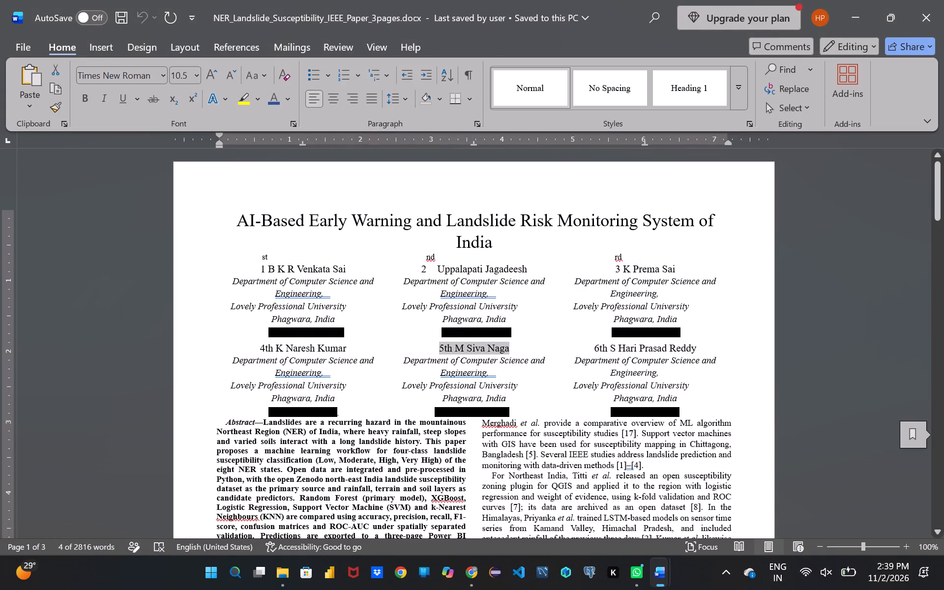
key("ctrl+c")
key("alt+Tab")
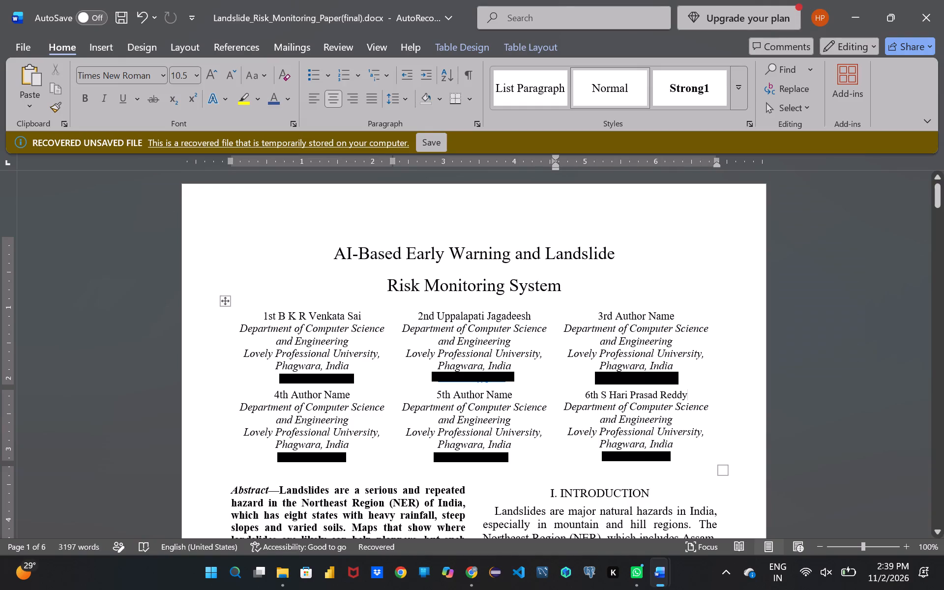
left_click_drag(434, 392, 509, 390)
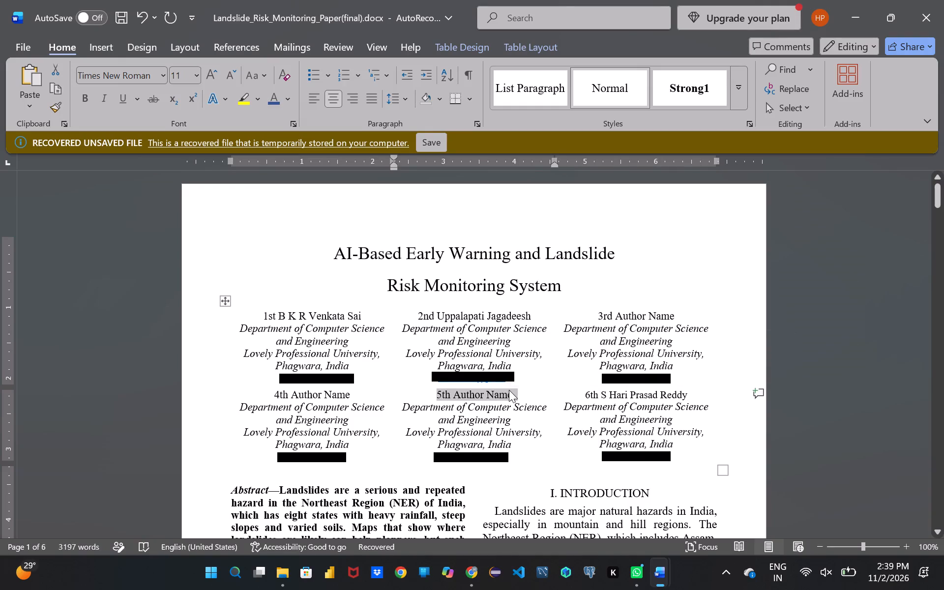
key("ctrl+v")
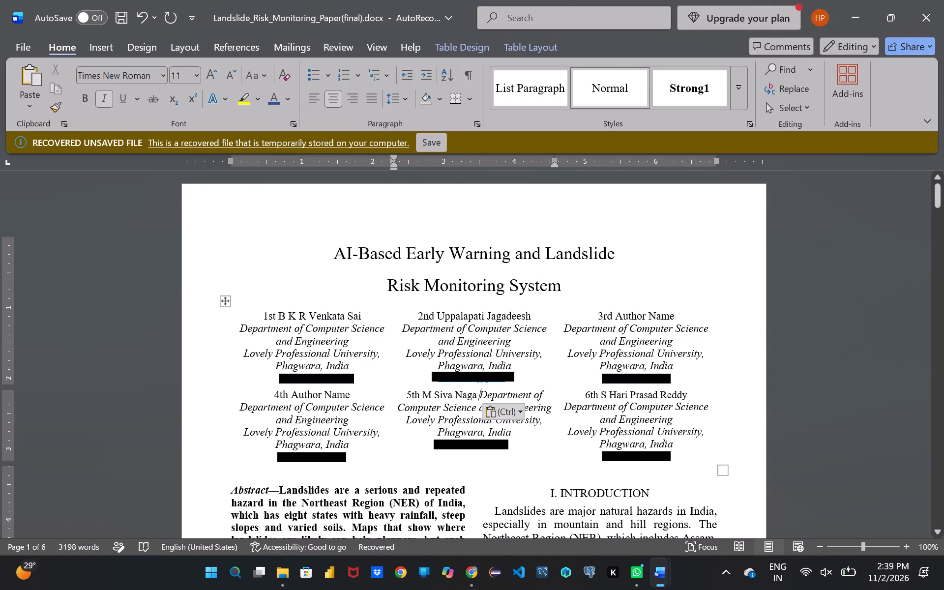
key("Return")
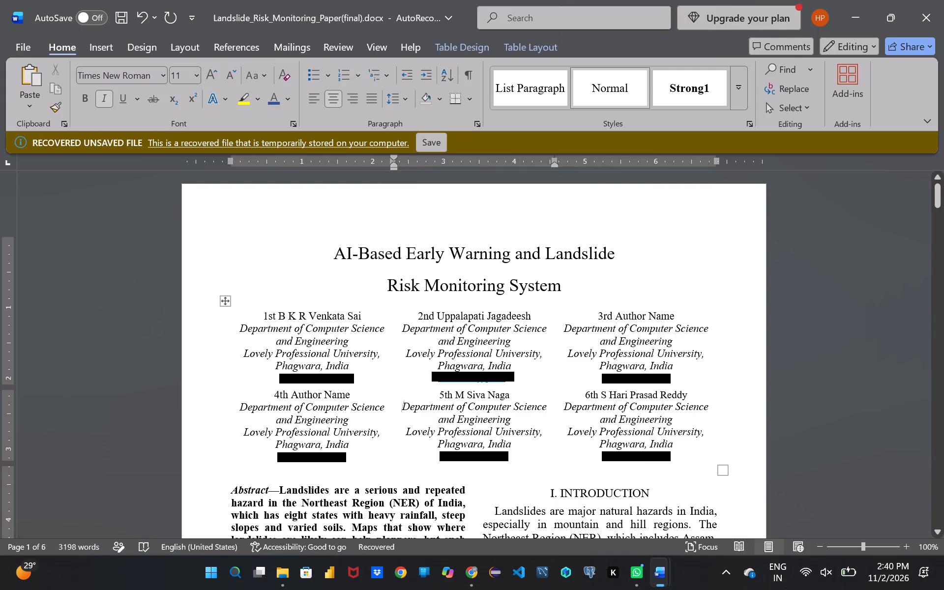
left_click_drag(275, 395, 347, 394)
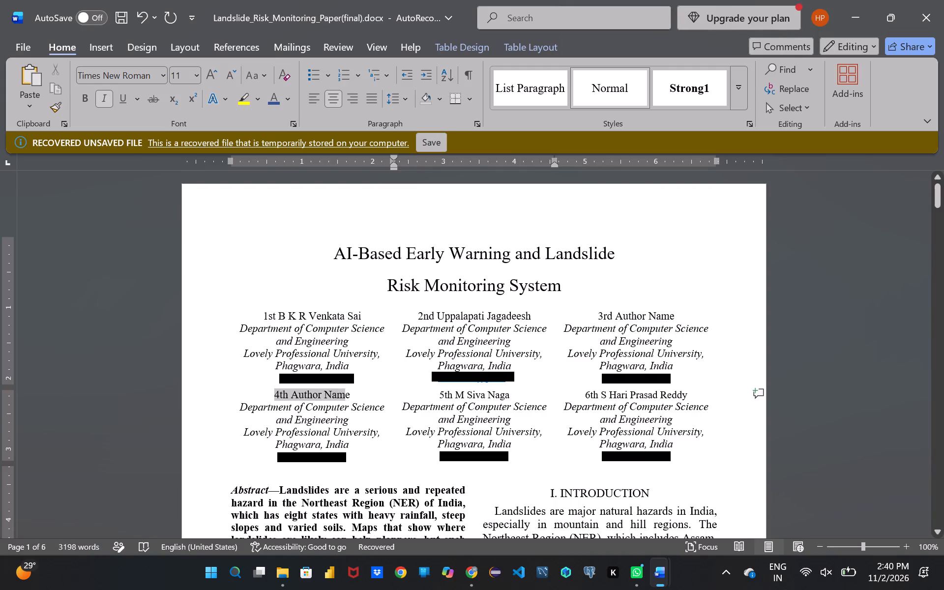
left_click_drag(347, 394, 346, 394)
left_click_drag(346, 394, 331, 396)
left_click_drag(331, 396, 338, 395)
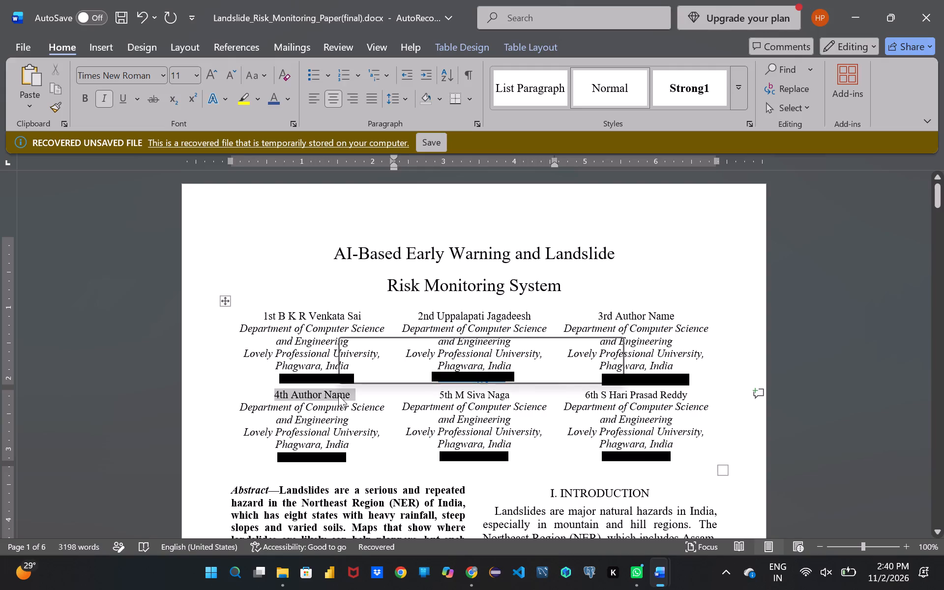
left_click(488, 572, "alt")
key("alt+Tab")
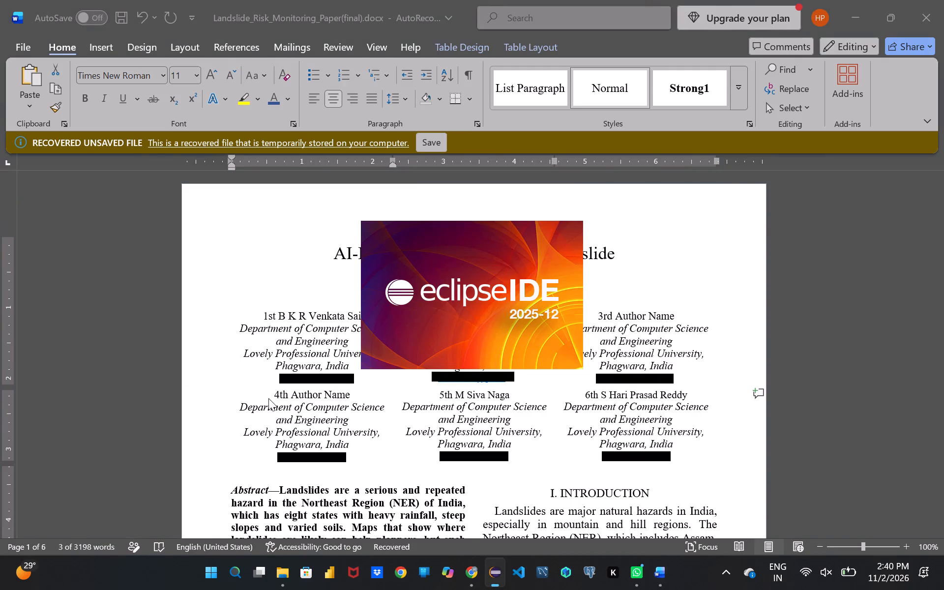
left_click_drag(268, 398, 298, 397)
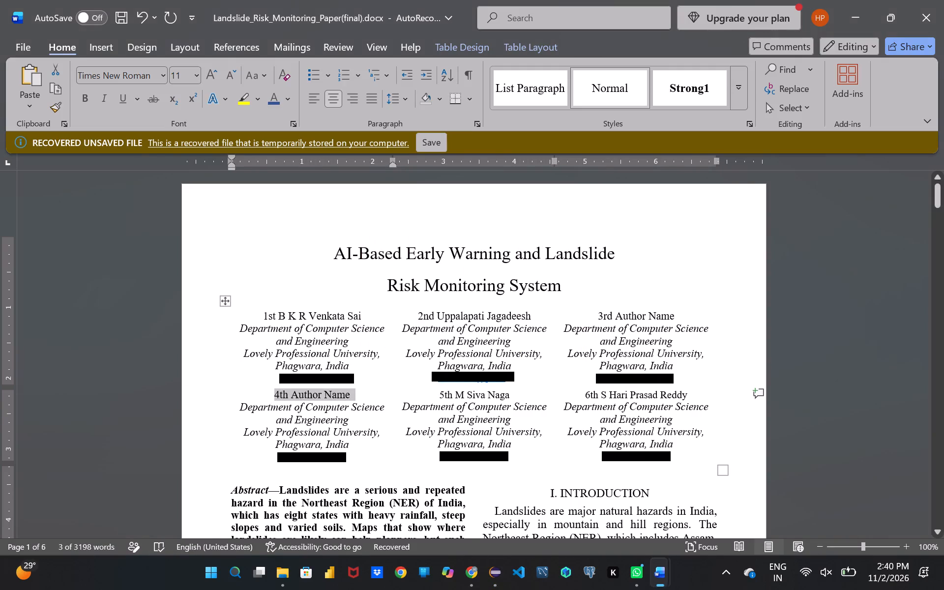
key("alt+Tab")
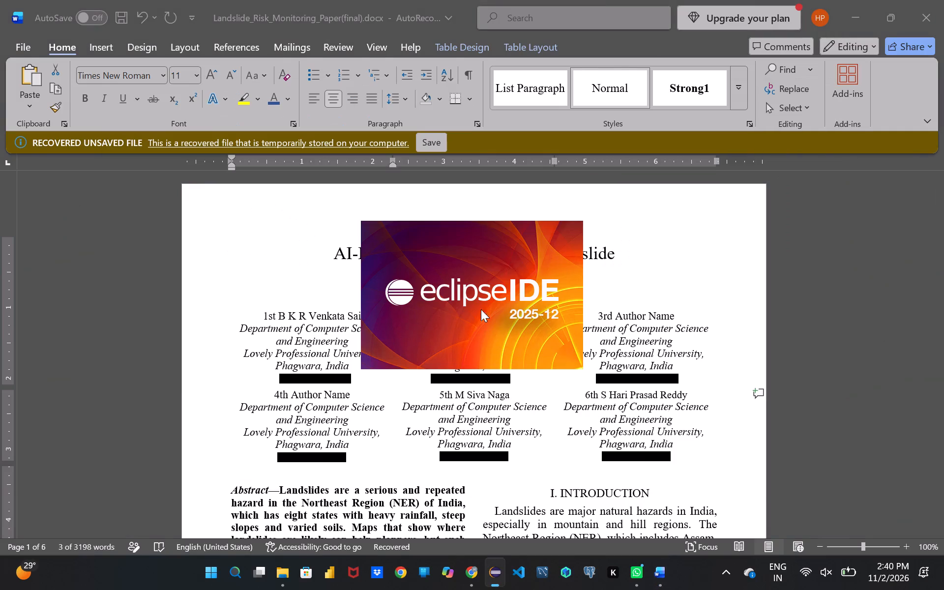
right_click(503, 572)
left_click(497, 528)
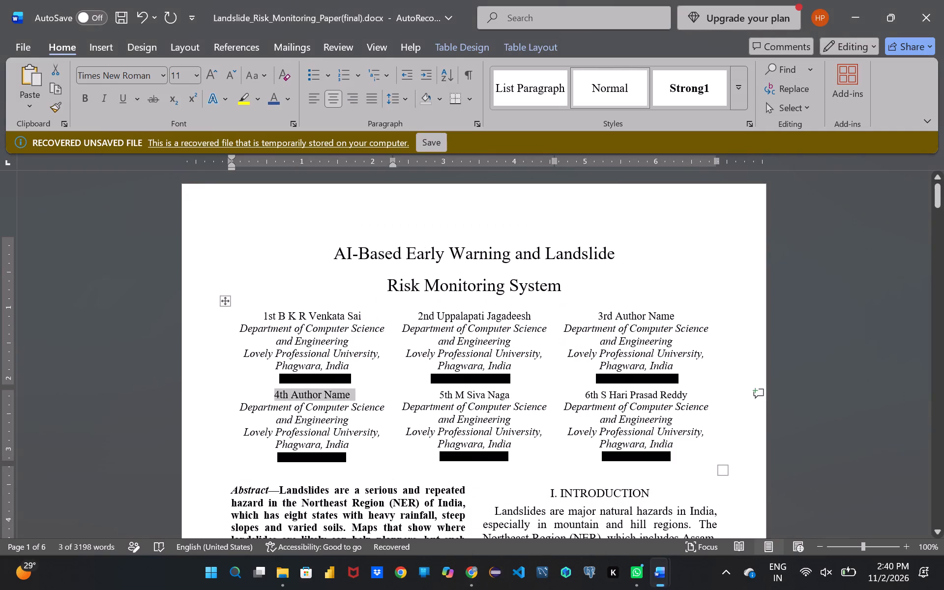
Replace the "4th Author Name" placeholder with the fourth author's name line from the NER IEEE paper, keeping the department on its own line.
key("alt+Tab")
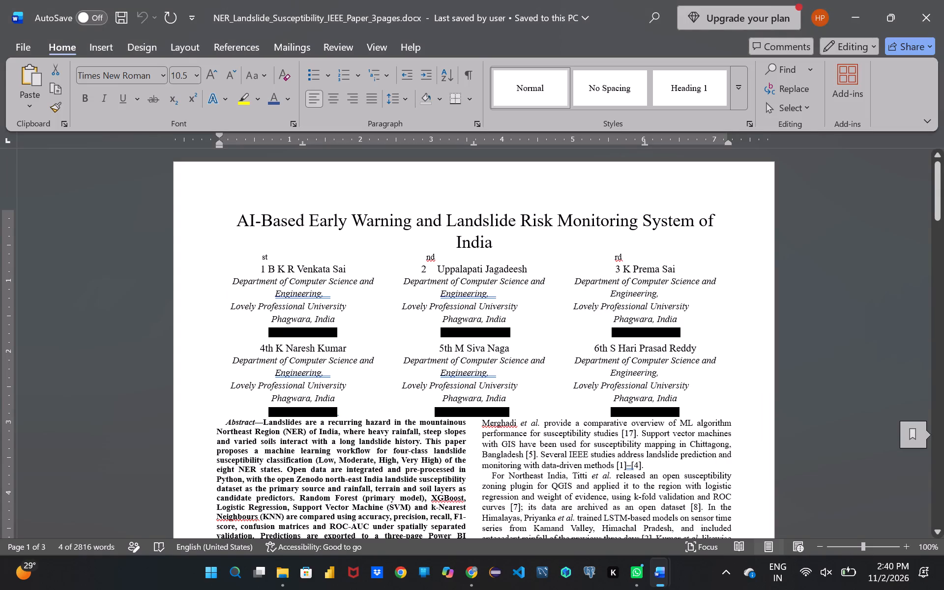
left_click_drag(262, 344, 354, 353)
key("ctrl+c")
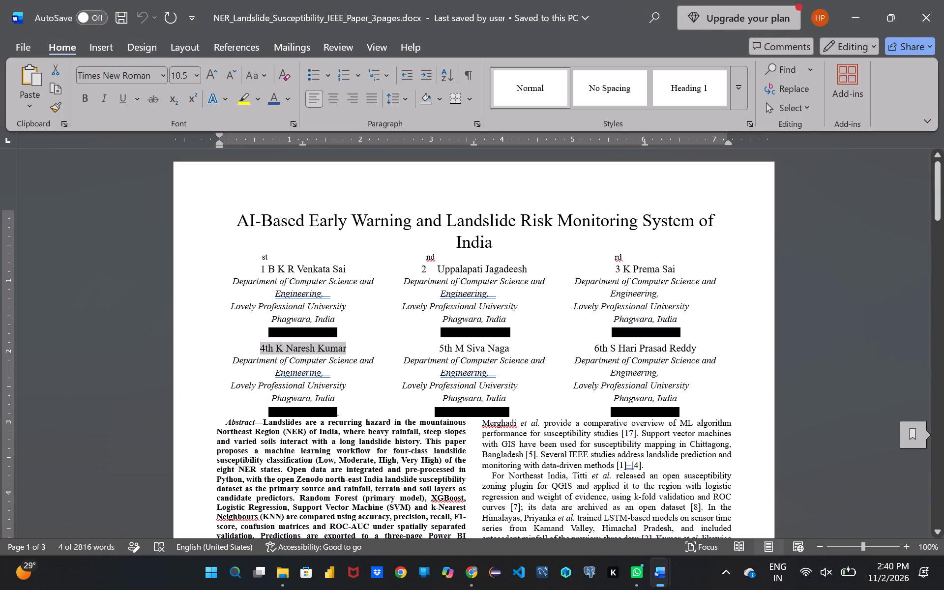
key("alt+Tab")
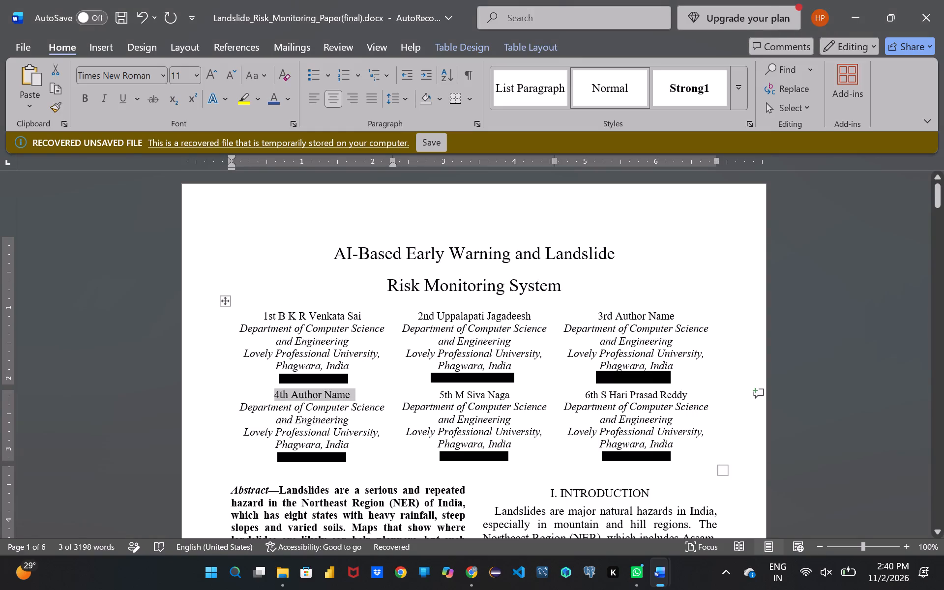
key("ctrl+v")
key("Return")
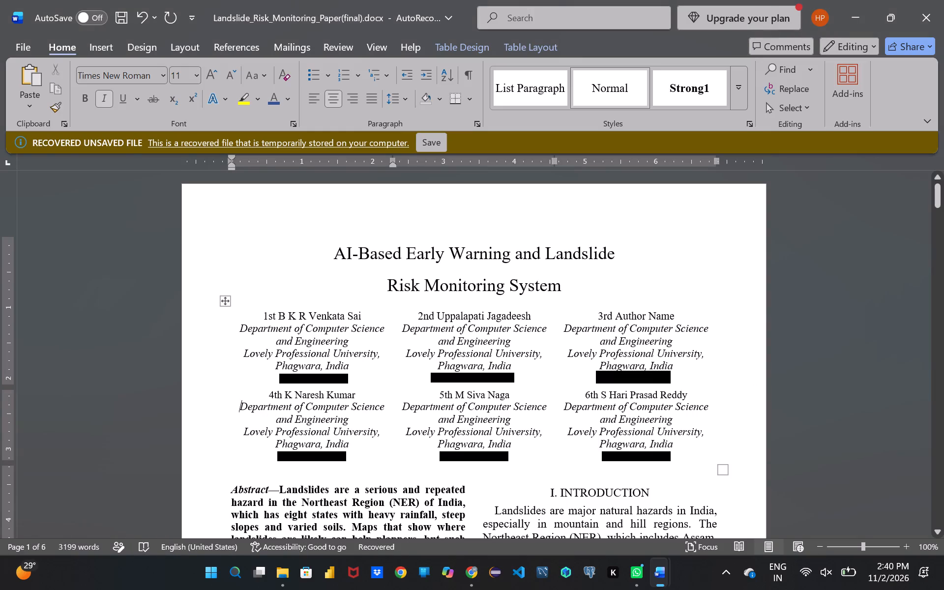
Replace the "3rd Author Name" placeholder with the third author's name from the NER IEEE paper, on its own line and numbered "3rd".
left_click_drag(599, 314, 671, 318)
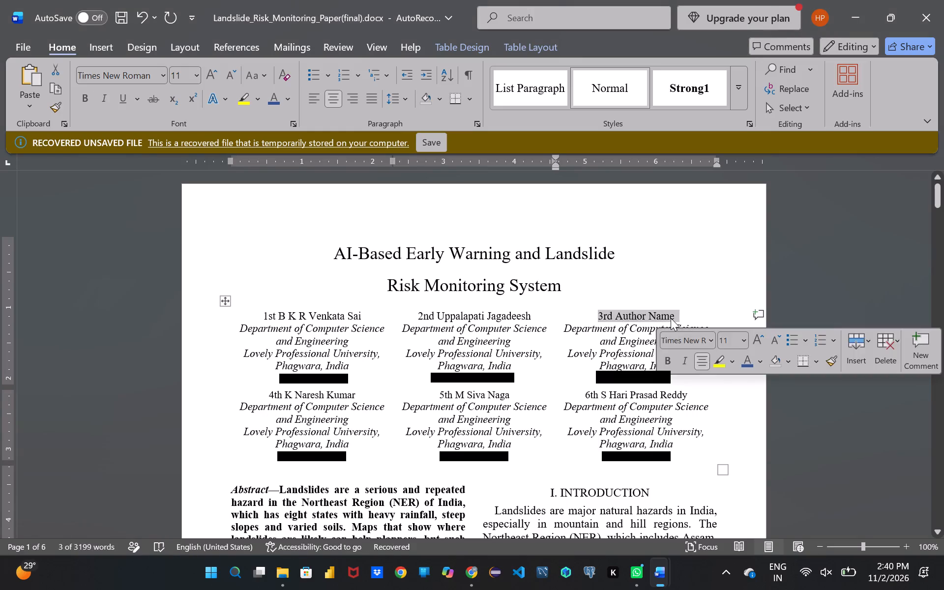
key("alt+Tab")
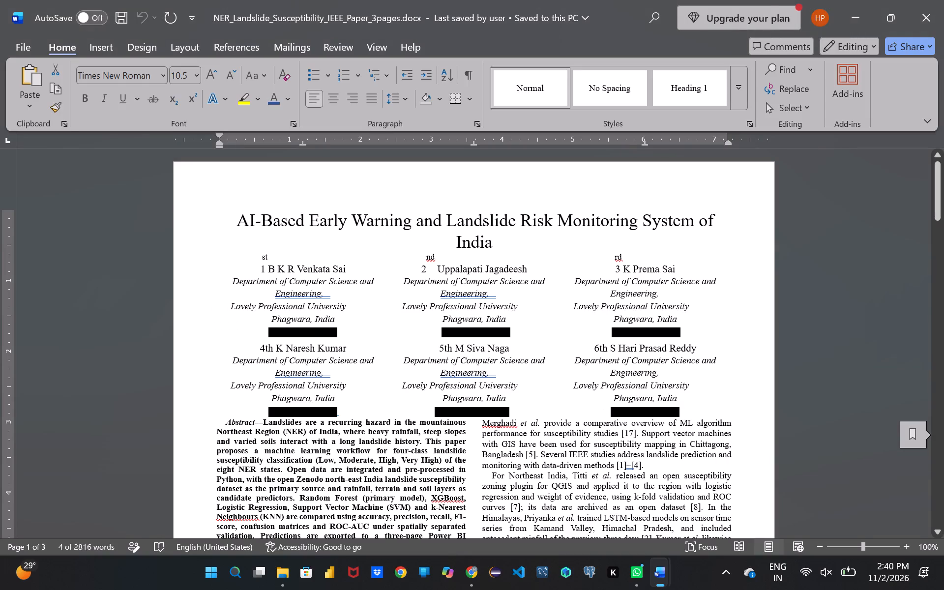
left_click_drag(615, 269, 671, 272)
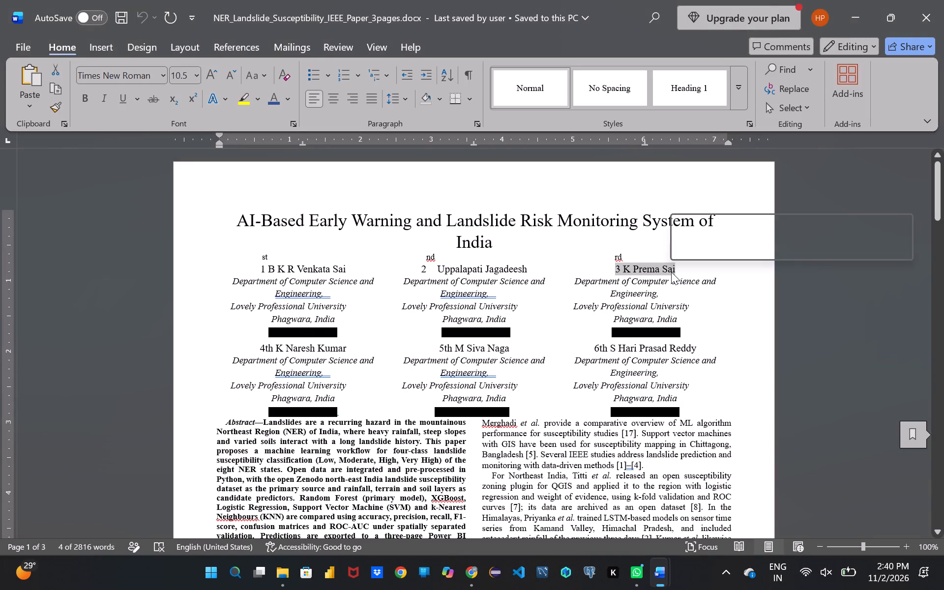
key("ctrl+c")
key("alt+Tab")
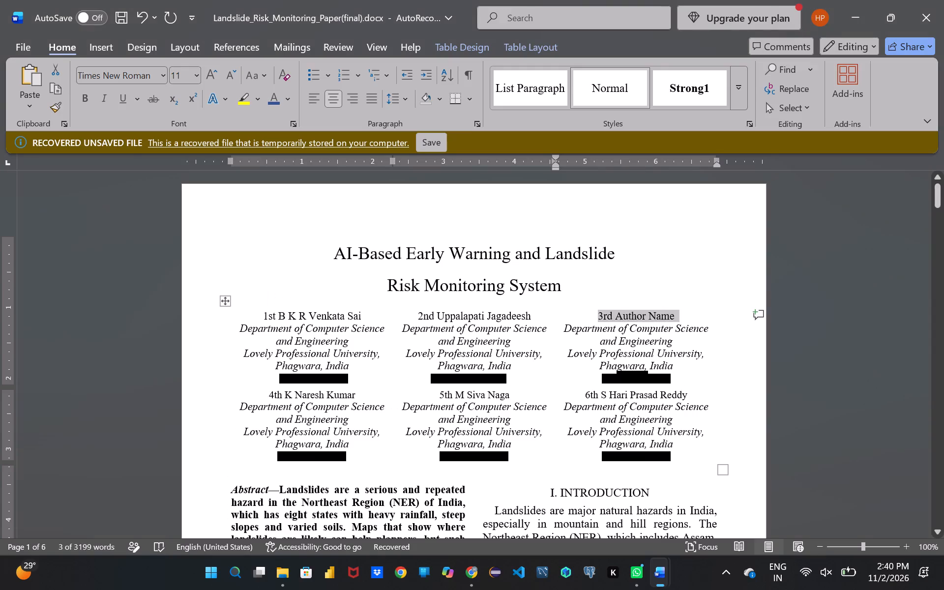
key("ctrl+v")
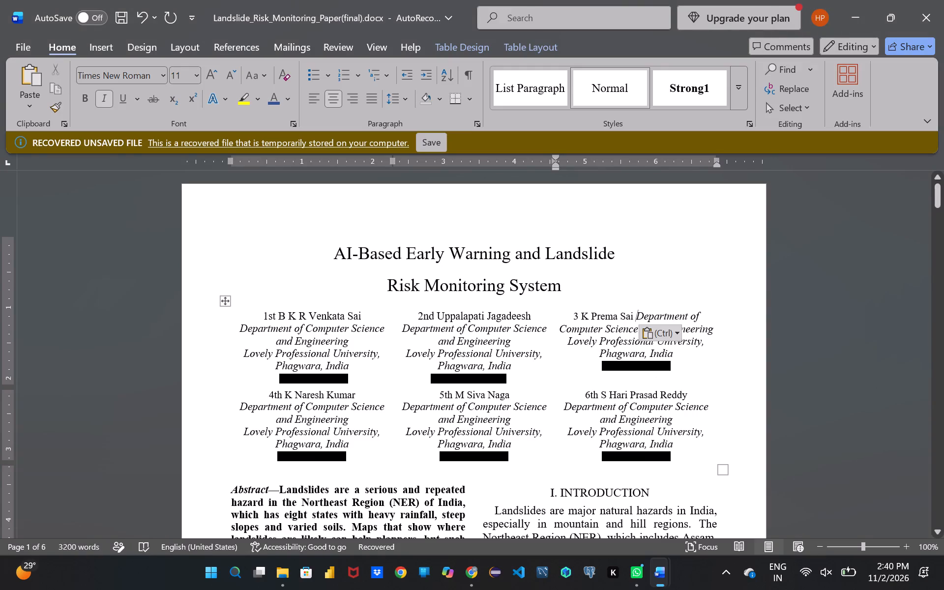
left_click(580, 316)
left_click(637, 315)
key("Return")
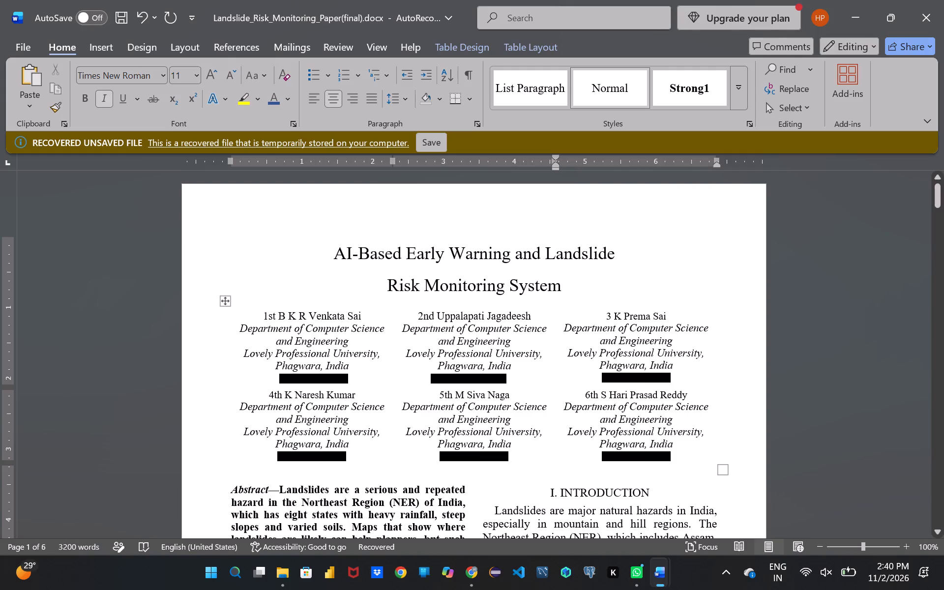
left_click(611, 314)
type("rd")
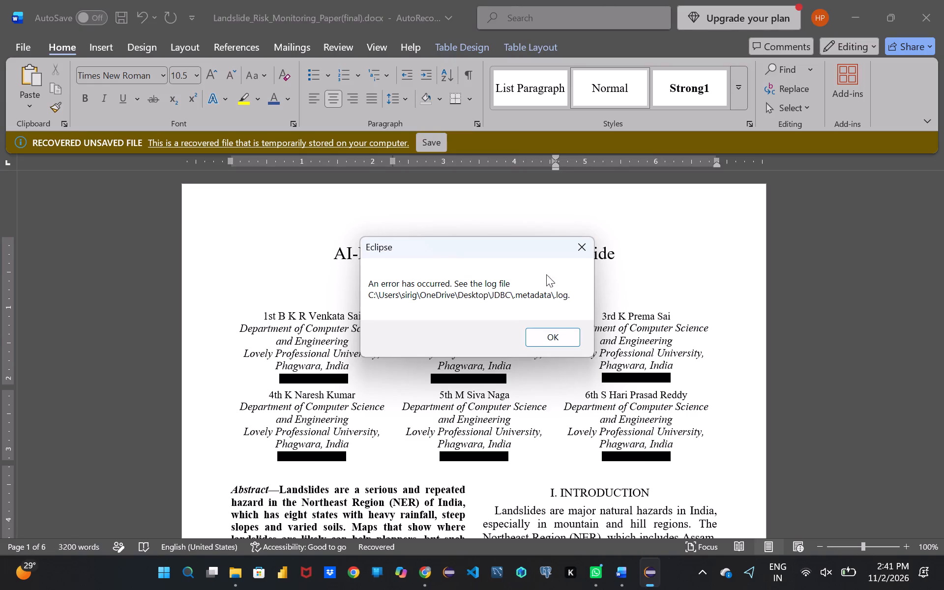
Dismiss the Eclipse error dialog.
left_click(585, 257)
Remove bold from the whole Abstract and Index Terms text on the first page.
scroll(517, 396, "down", 1)
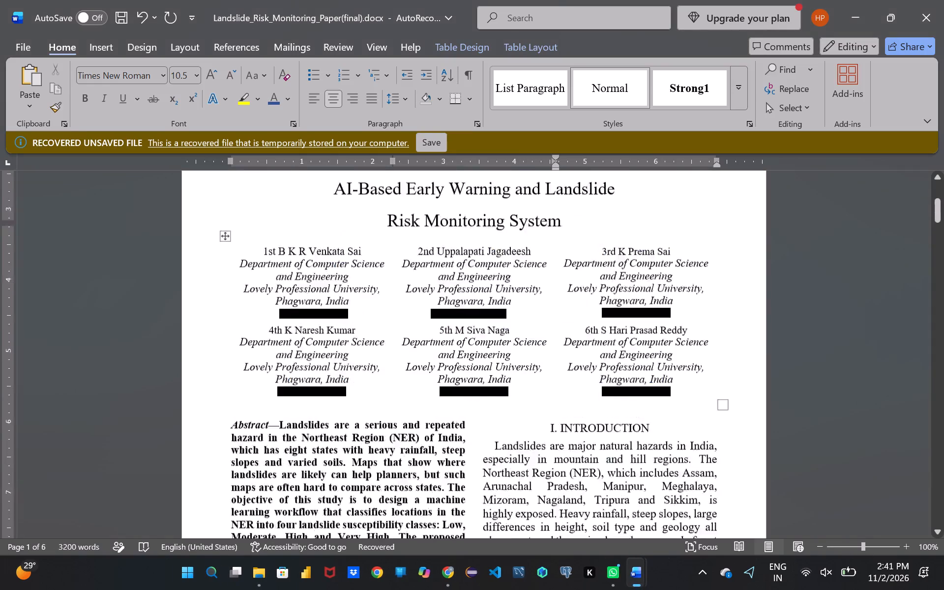
scroll(517, 396, "down", 1)
scroll(517, 396, "up", 1)
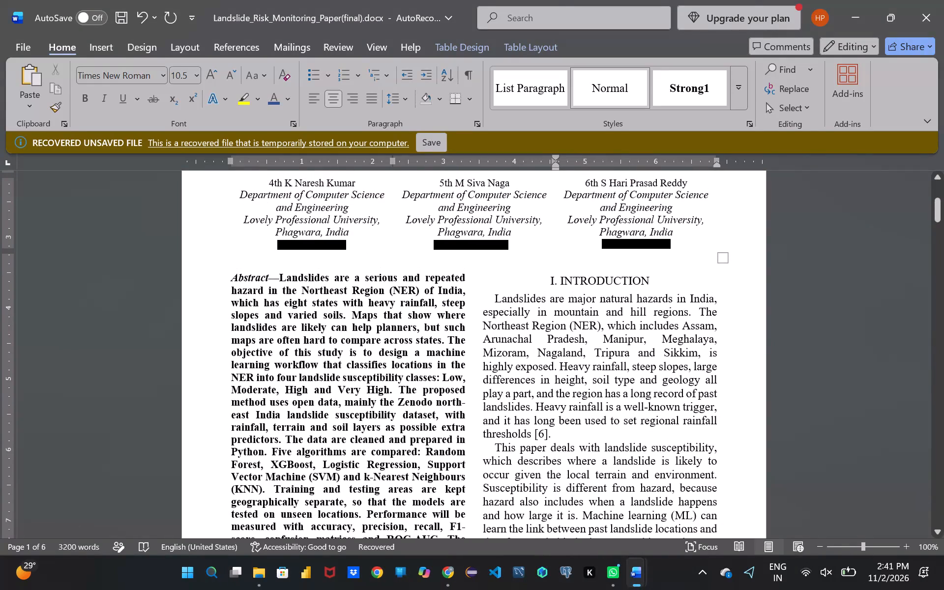
left_click_drag(233, 277, 353, 362)
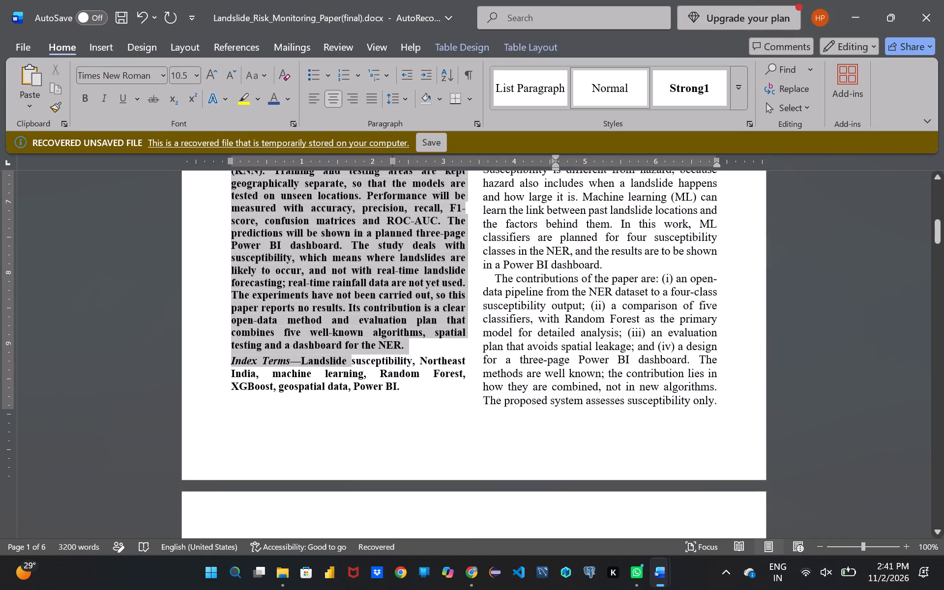
left_click_drag(353, 362, 400, 387)
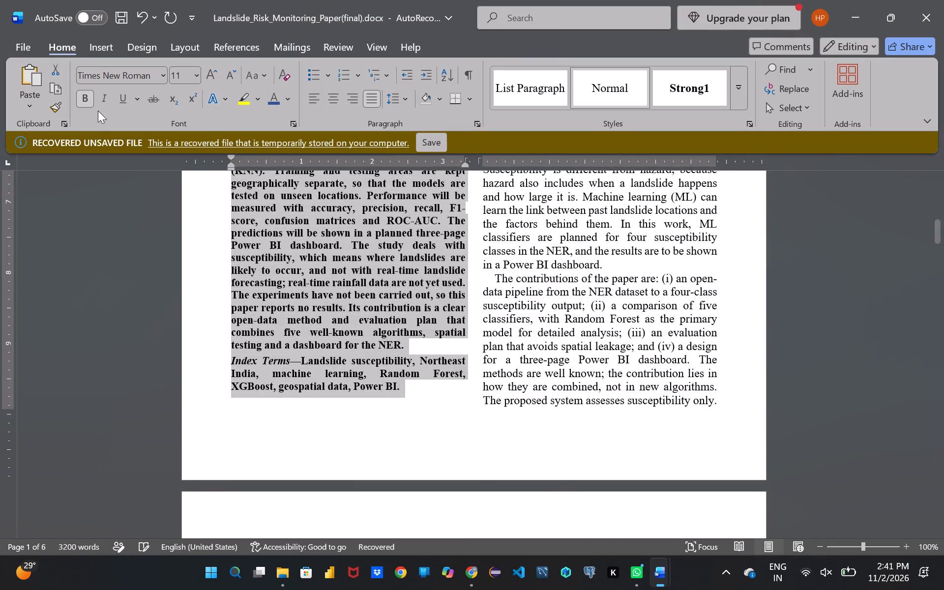
left_click(83, 99)
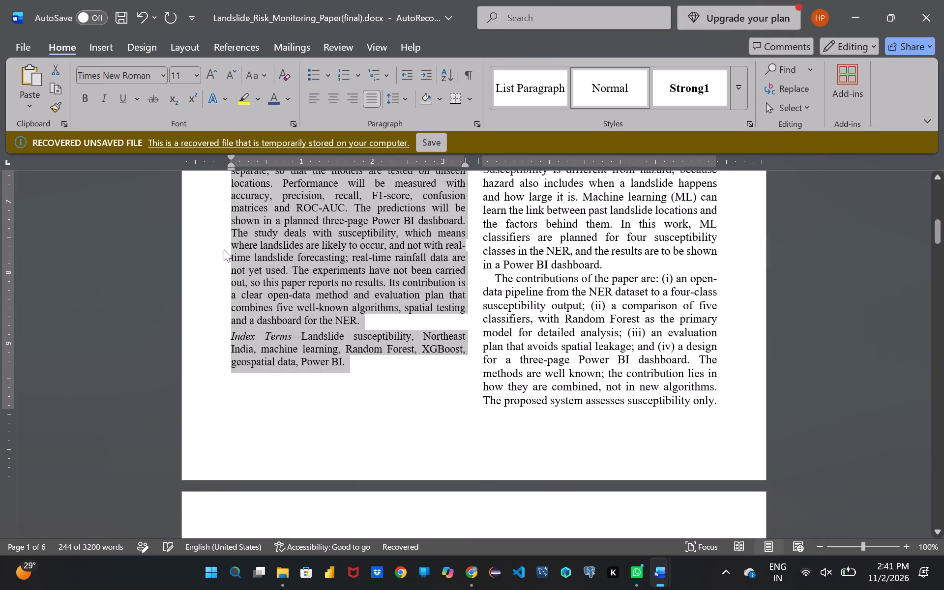
left_click(309, 332)
Make only the word "Abstract" at the start of the abstract bold.
scroll(299, 285, "up", 2)
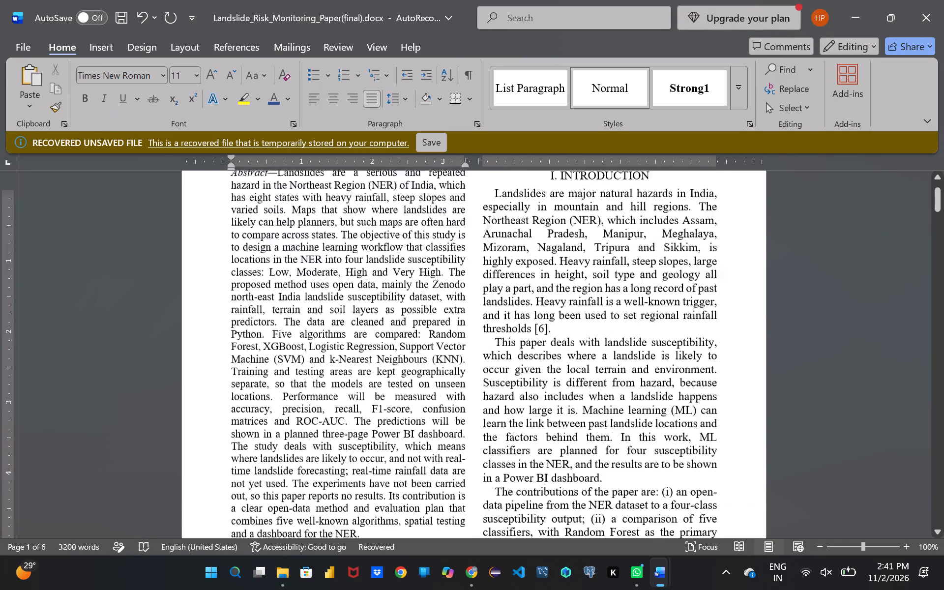
scroll(299, 285, "up", 1)
scroll(299, 285, "down", 1)
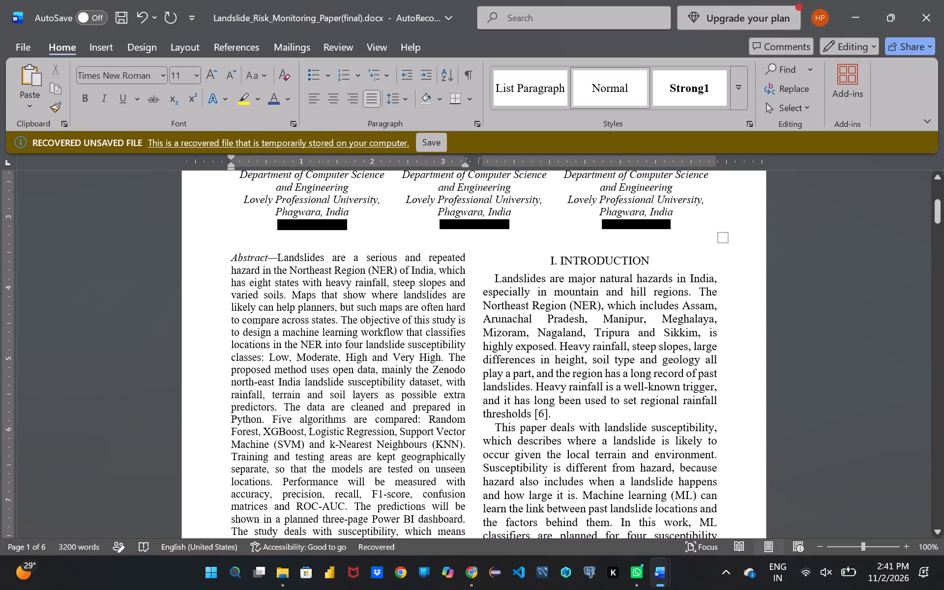
left_click_drag(268, 257, 247, 257)
left_click_drag(247, 257, 231, 258)
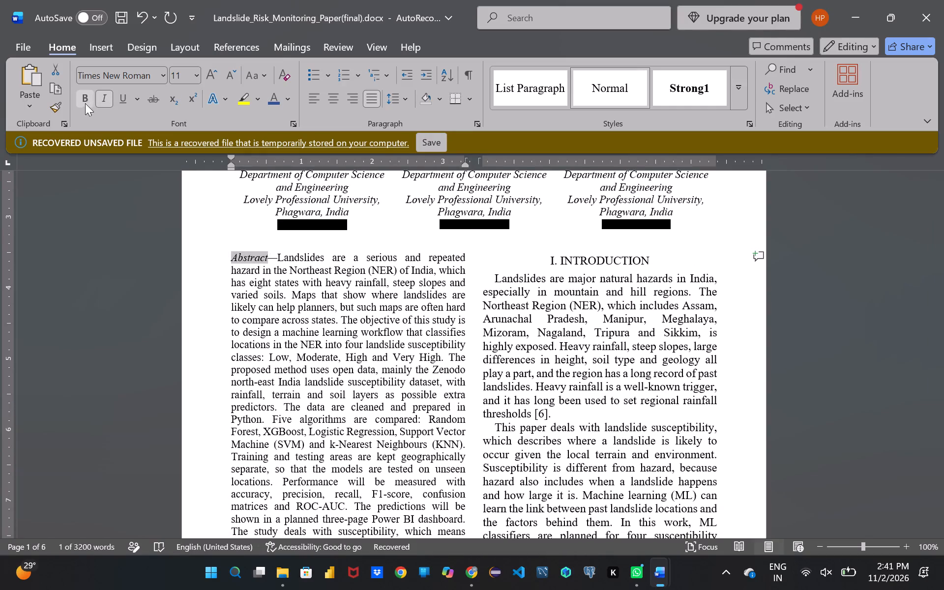
left_click(81, 100)
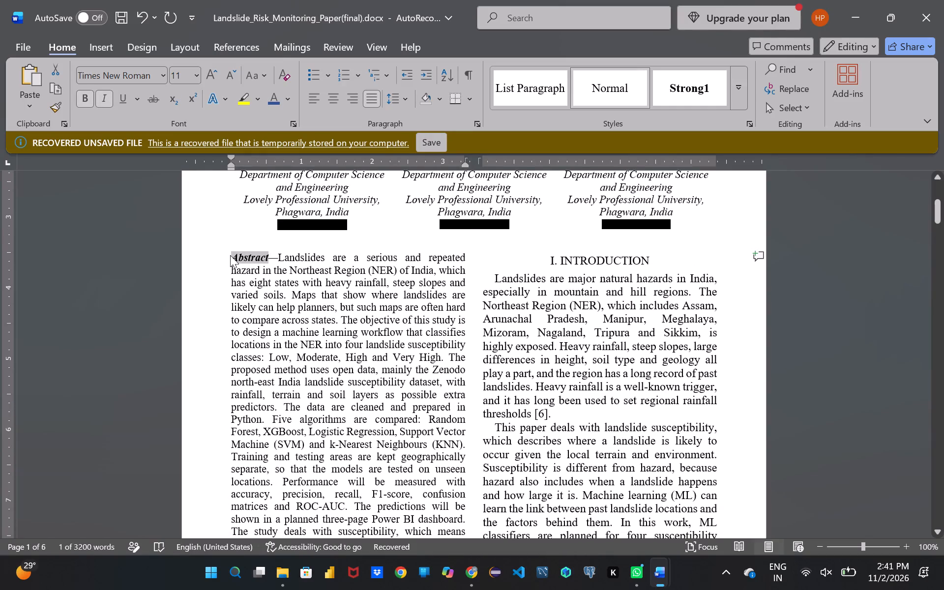
Set the line spacing of the Abstract and Index Terms paragraphs to 1.15.
left_click(230, 255)
left_click_drag(230, 255, 373, 537)
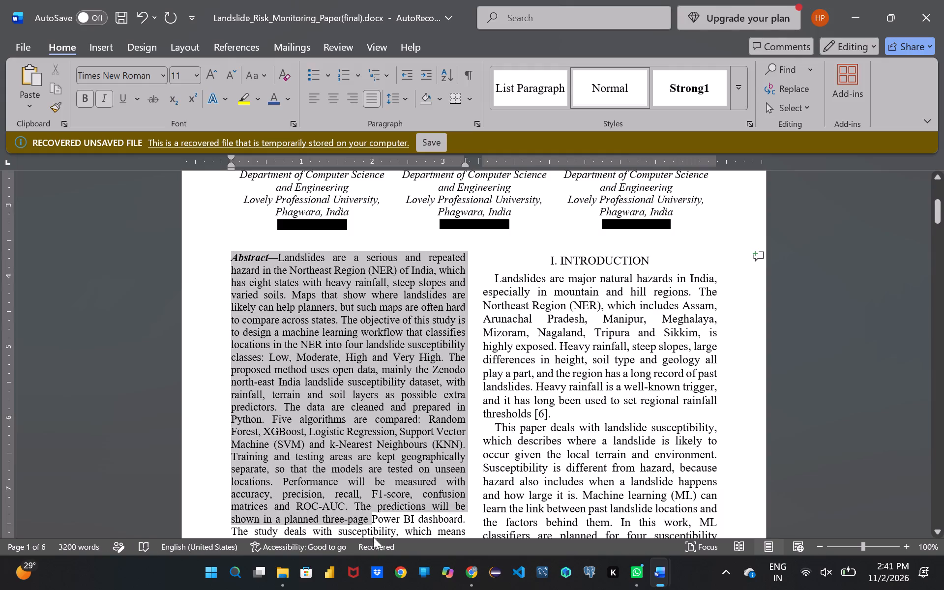
left_click_drag(373, 537, 330, 154)
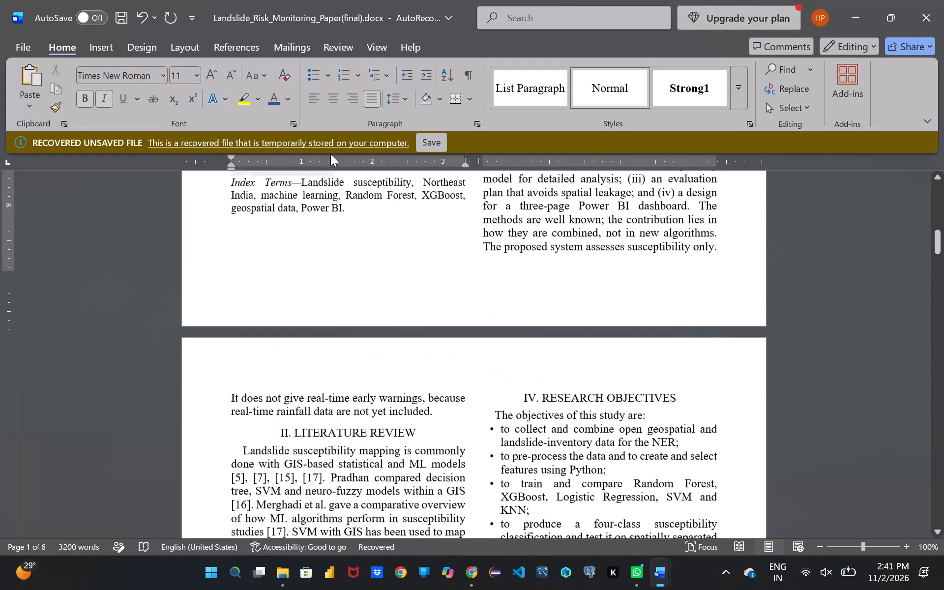
left_click_drag(330, 154, 346, 263)
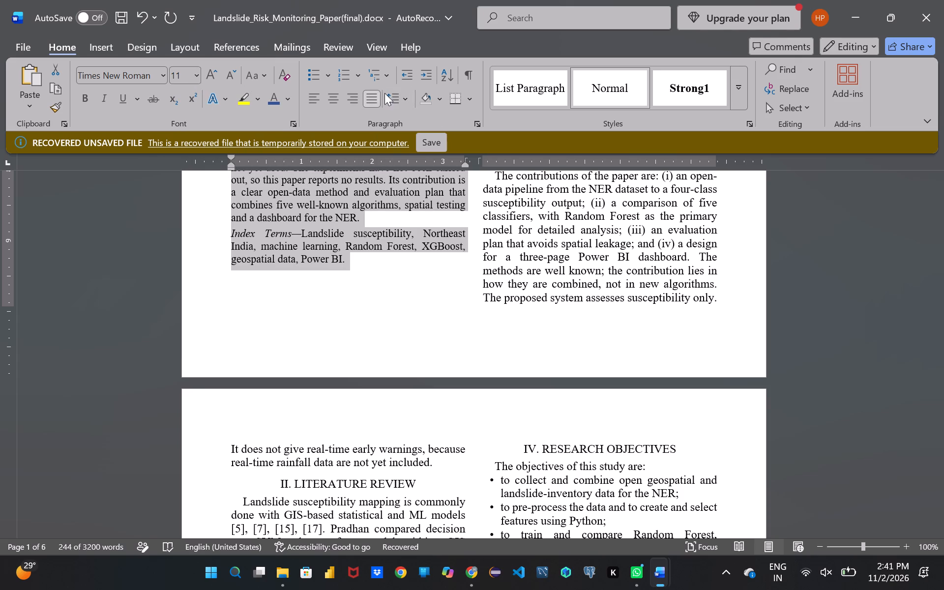
left_click(406, 97)
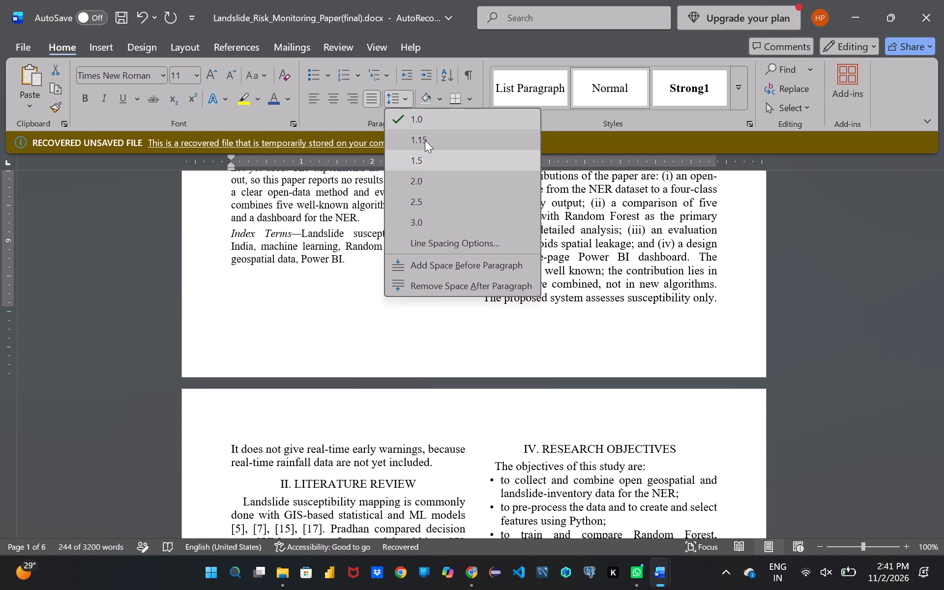
left_click(425, 140)
left_click(388, 253)
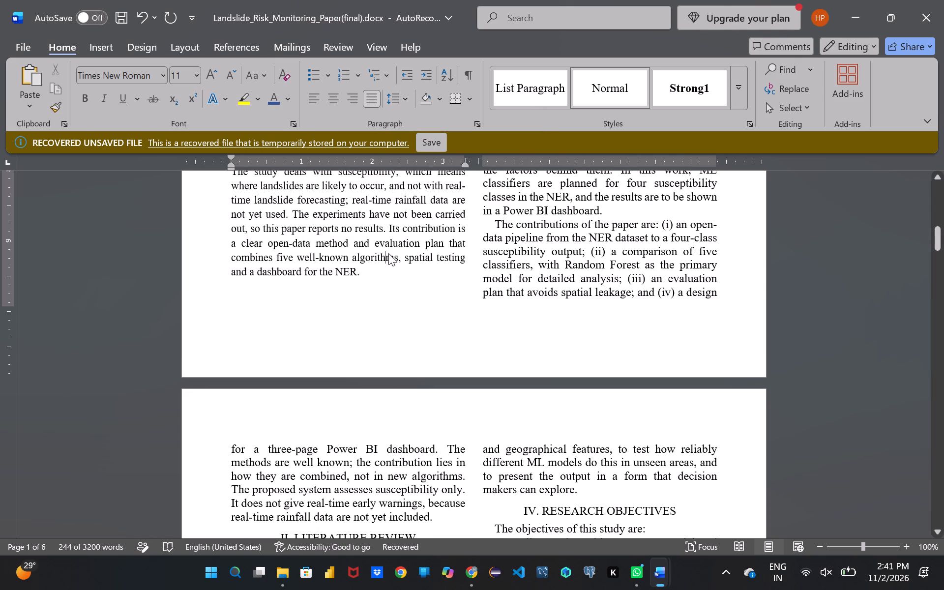
Set the line spacing of the three body paragraphs starting under "I. INTRODUCTION" to 1.15.
scroll(400, 315, "up", 3)
scroll(400, 315, "down", 2)
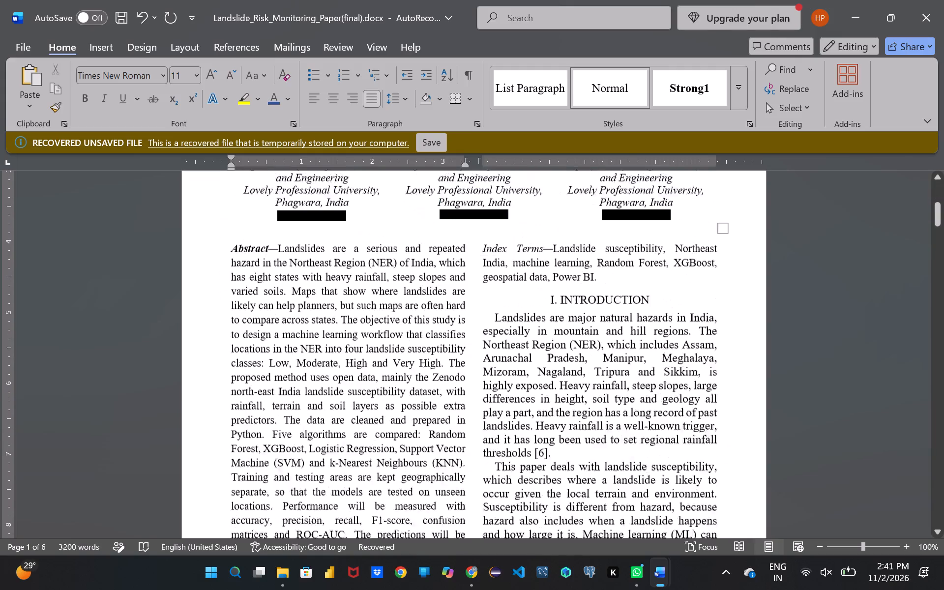
scroll(400, 315, "down", 1)
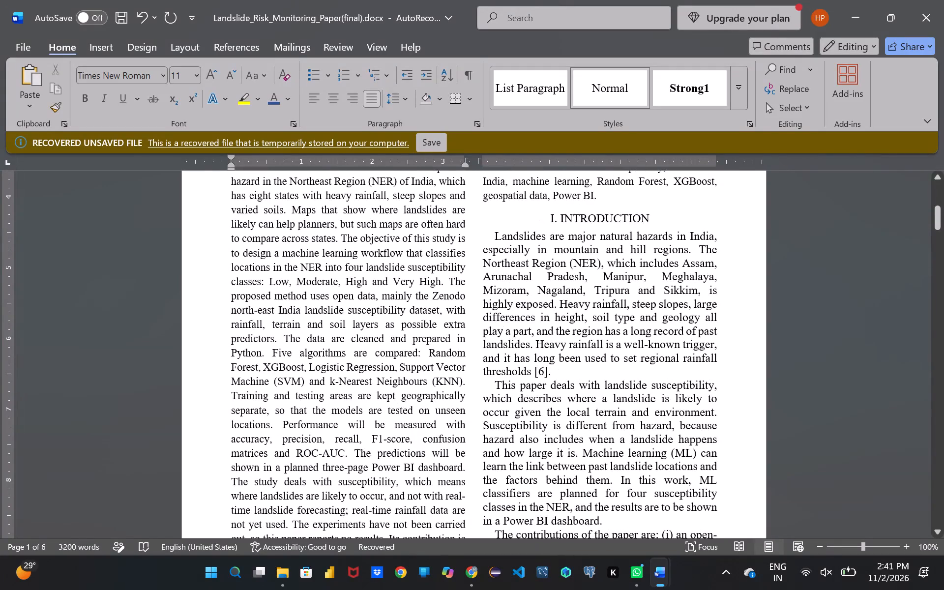
left_click_drag(493, 237, 532, 462)
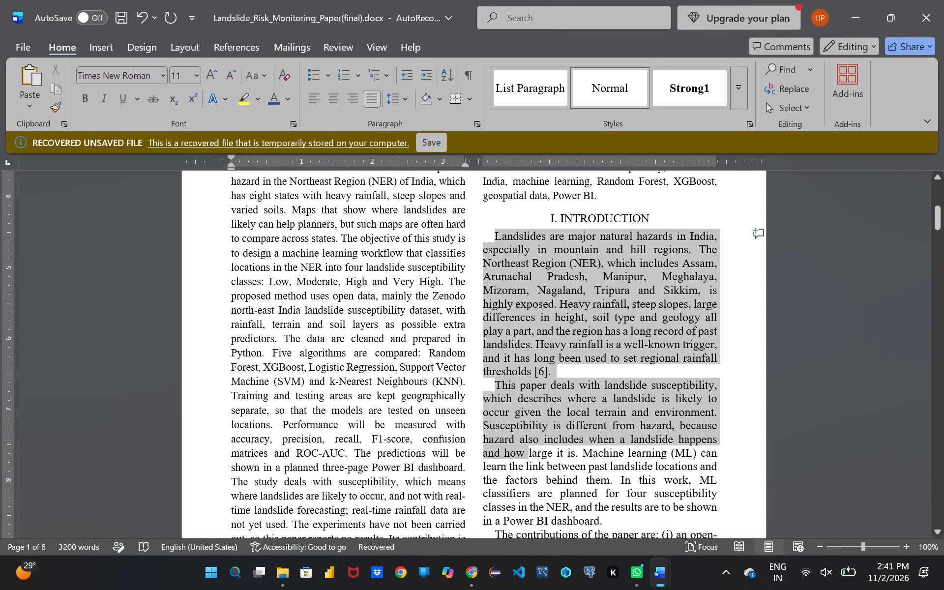
left_click_drag(532, 462, 713, 360)
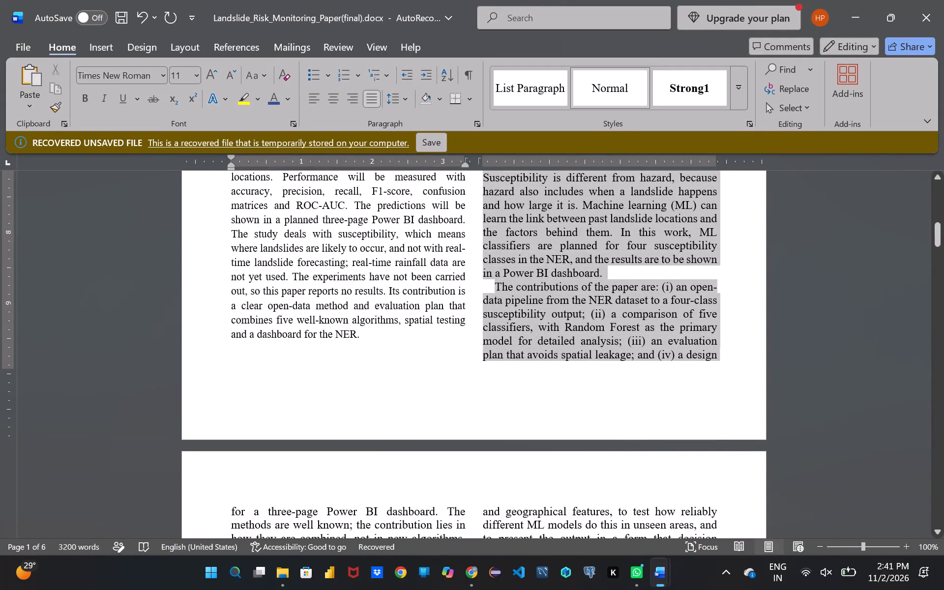
left_click_drag(713, 360, 714, 360)
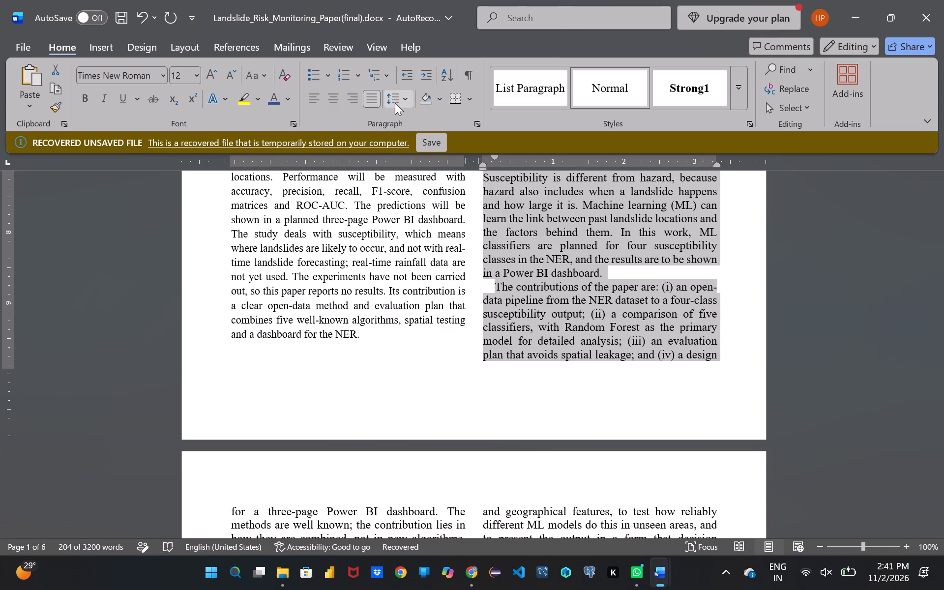
left_click(409, 99)
left_click(426, 135)
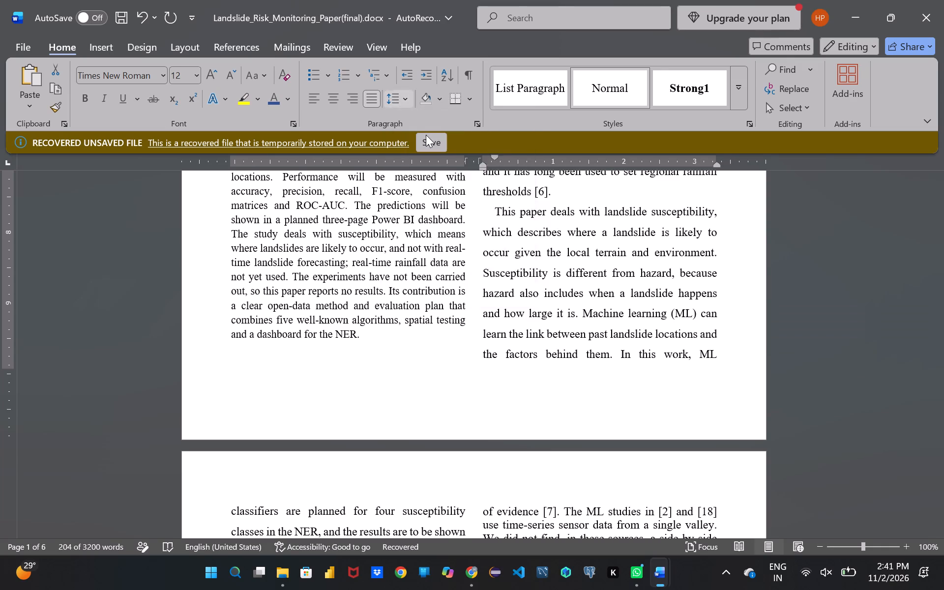
left_click(461, 373)
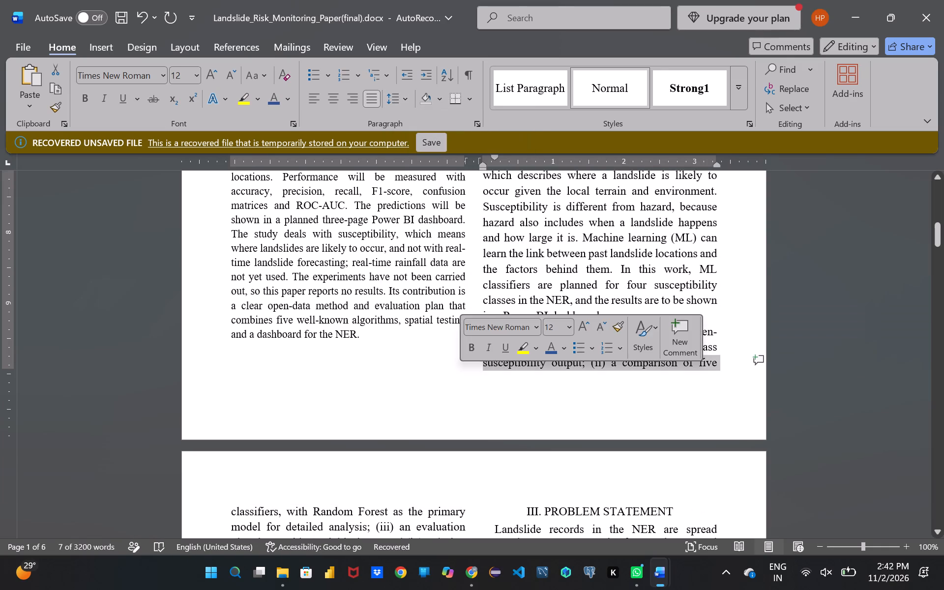
Set the line spacing of the Introduction text that continues at the top of page 2 to 1.15.
left_click(373, 403)
scroll(373, 403, "down", 2)
scroll(373, 403, "up", 1)
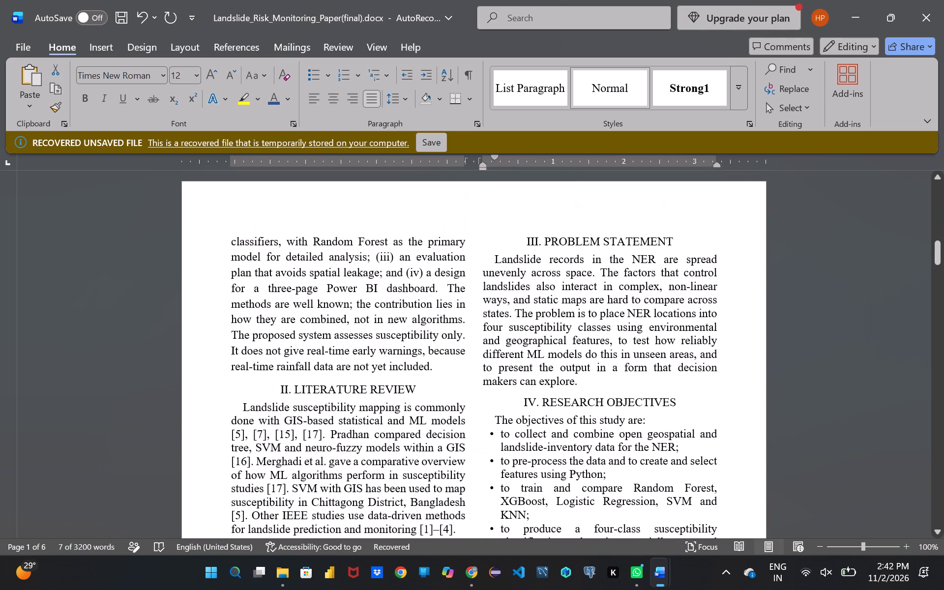
left_click_drag(230, 242, 368, 302)
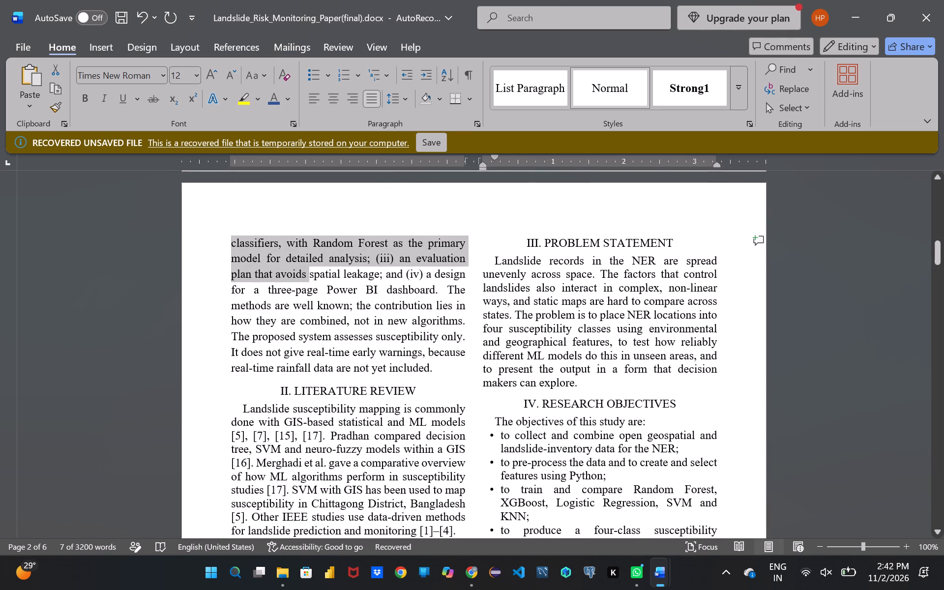
left_click_drag(368, 302, 433, 373)
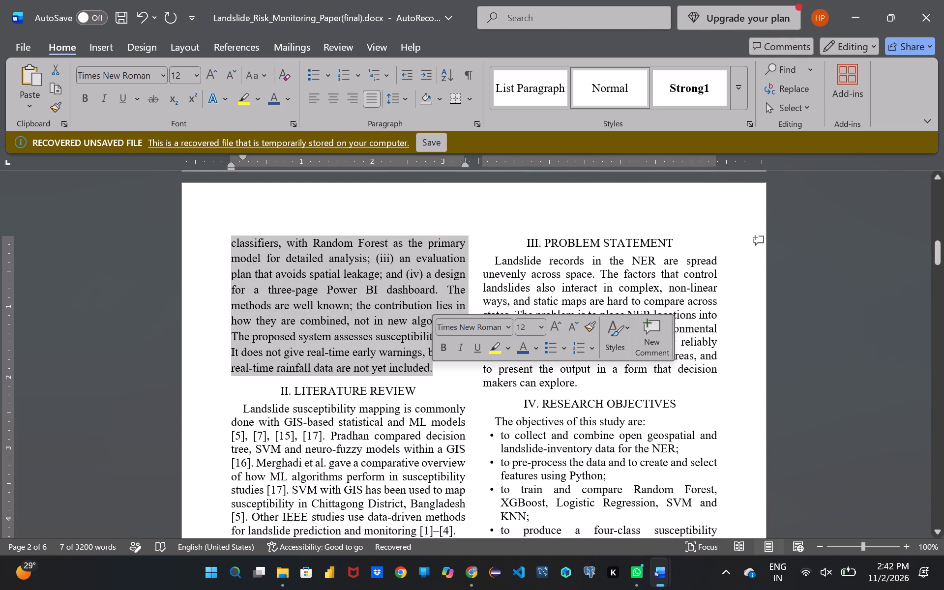
left_click(403, 101)
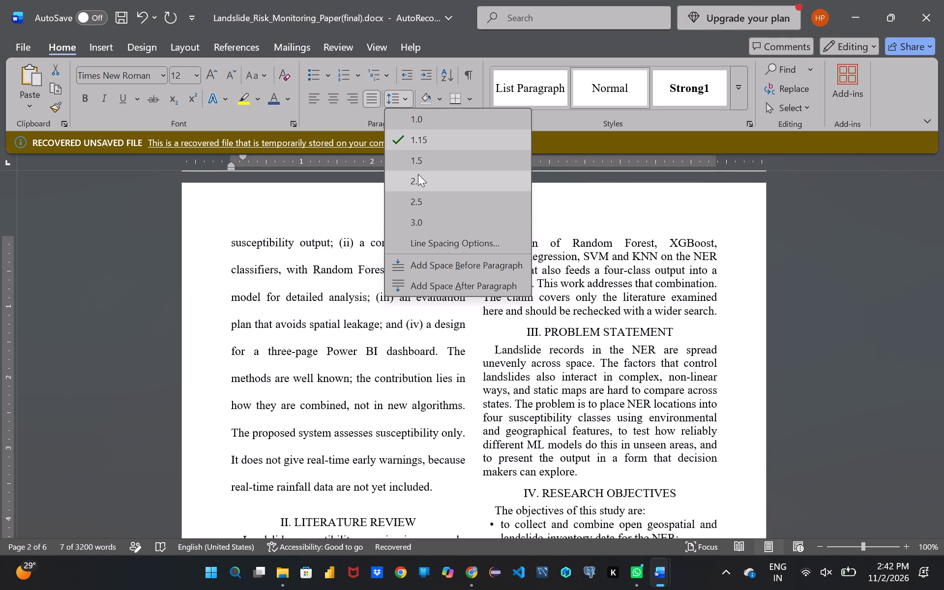
left_click(428, 139)
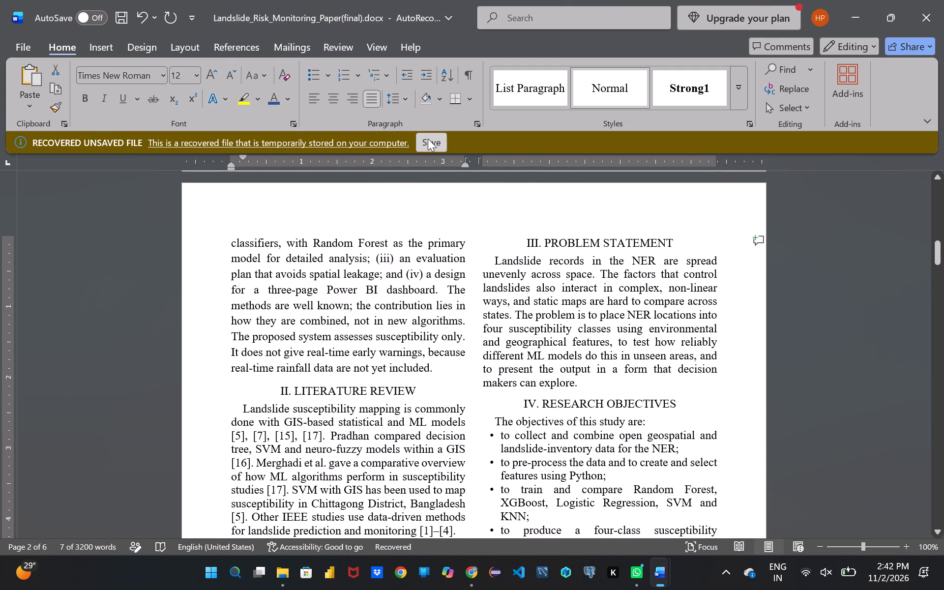
Copy the formatting of the Introduction text on page 2 onto all the Literature Review paragraphs with Format Painter.
scroll(351, 340, "down", 1)
scroll(351, 340, "up", 1)
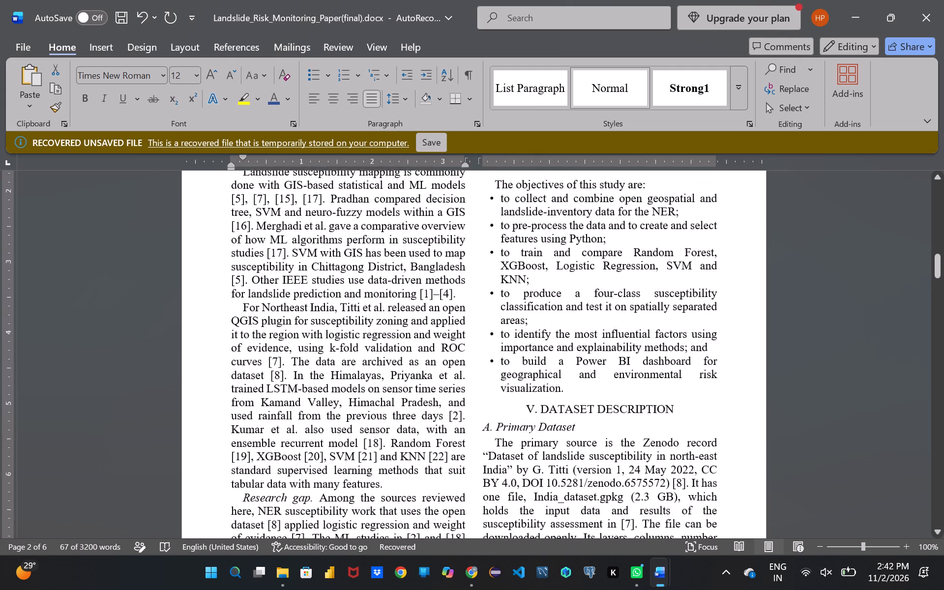
scroll(351, 340, "up", 1)
left_click(61, 107)
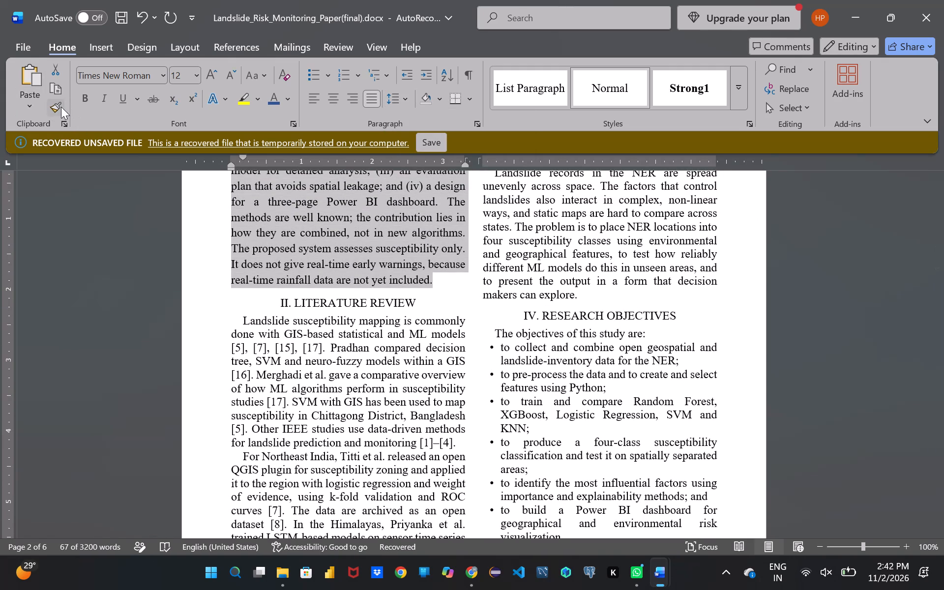
left_click_drag(243, 320, 439, 386)
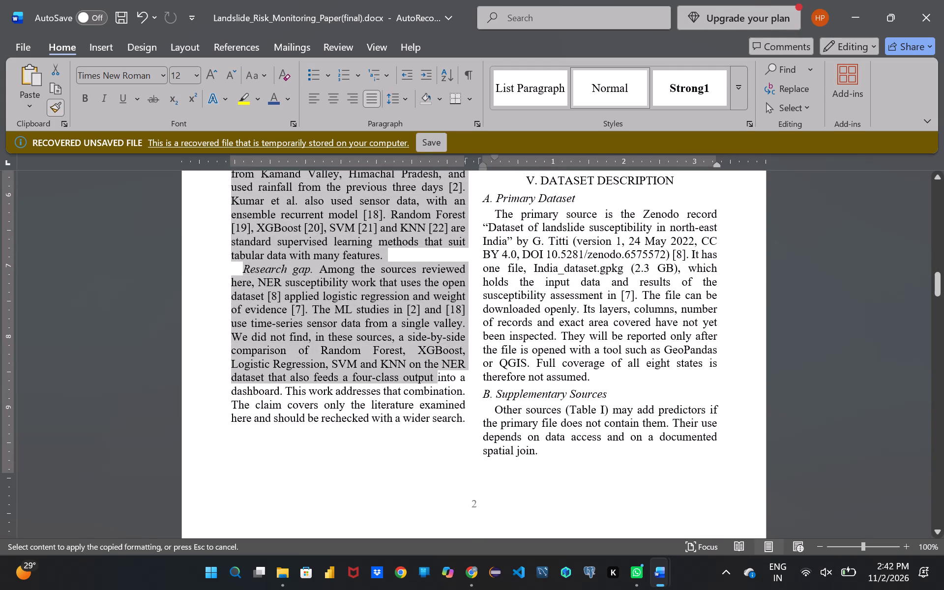
left_click_drag(439, 386, 466, 424)
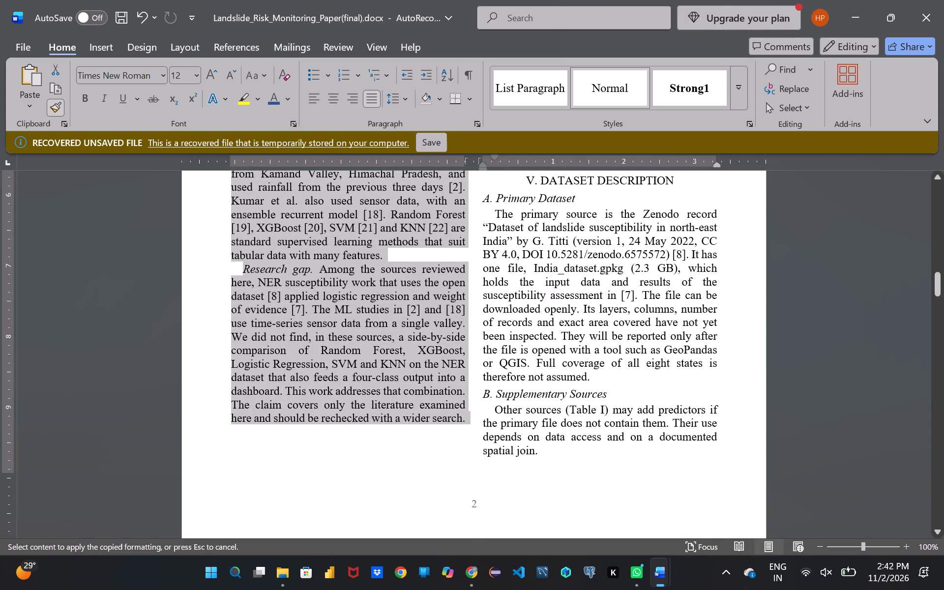
left_click_drag(466, 424, 462, 423)
left_click_drag(462, 423, 464, 423)
left_click(316, 347)
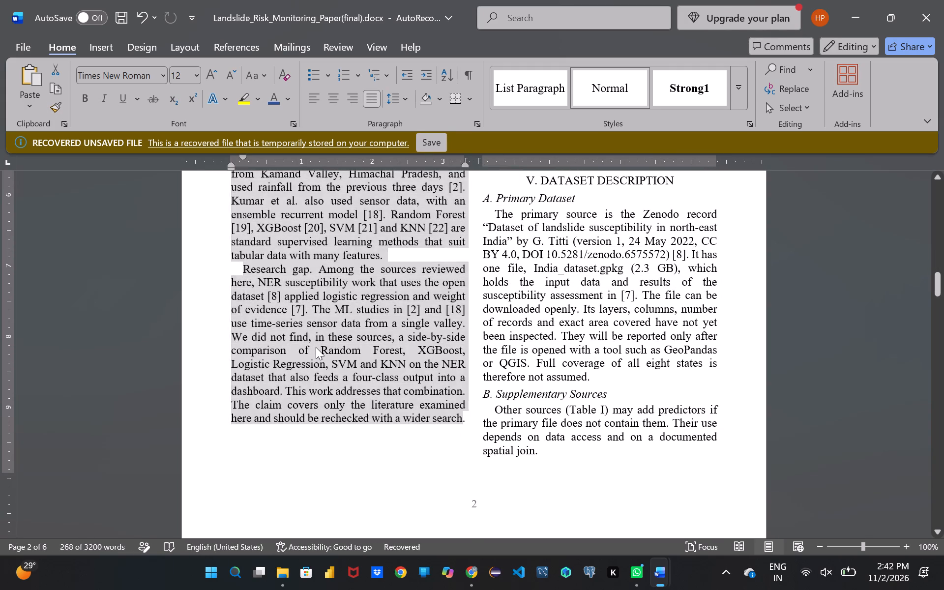
Set the line spacing of all body paragraphs under "II. LITERATURE REVIEW", including the Research gap paragraph, to 1.15.
scroll(316, 347, "up", 3)
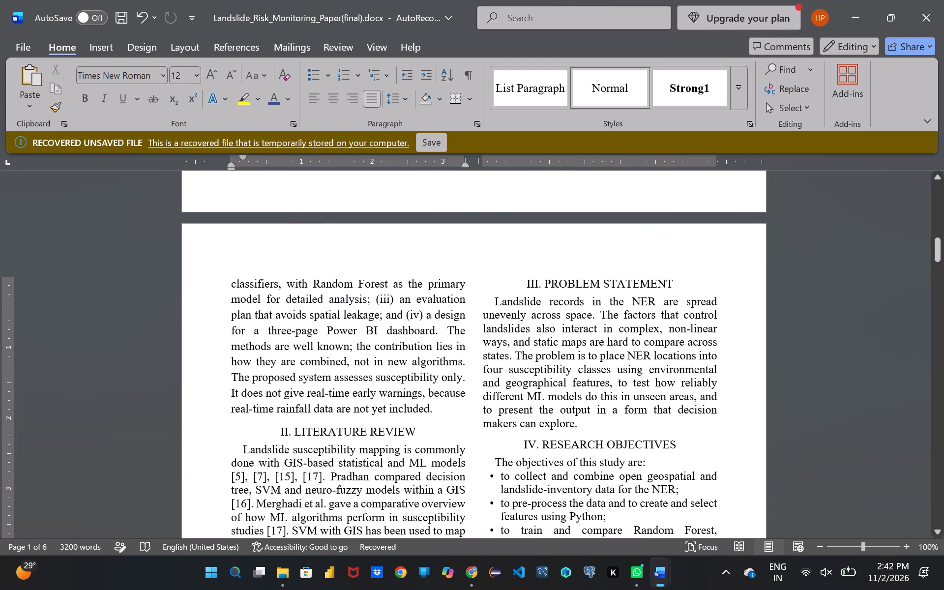
left_click_drag(239, 449, 331, 511)
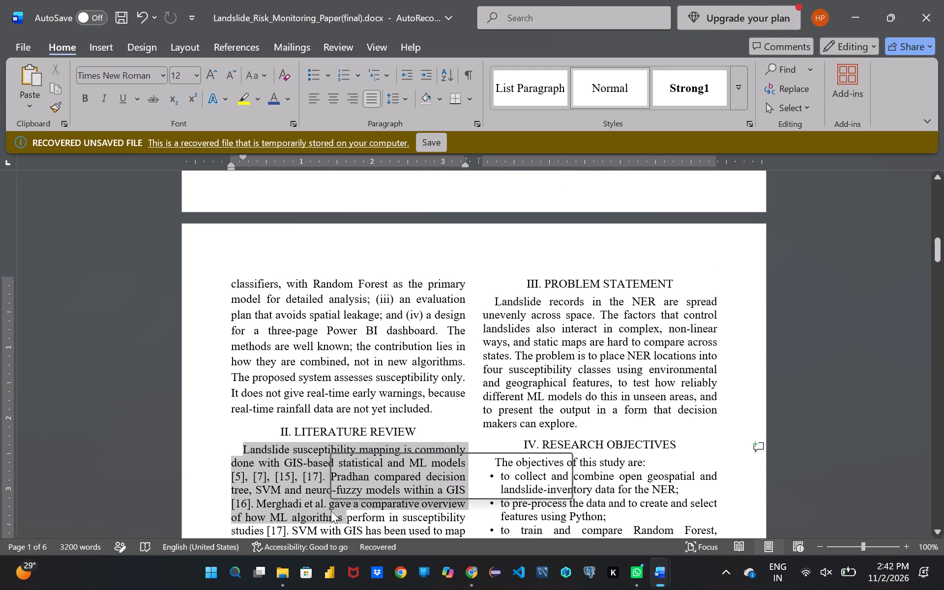
left_click(404, 97)
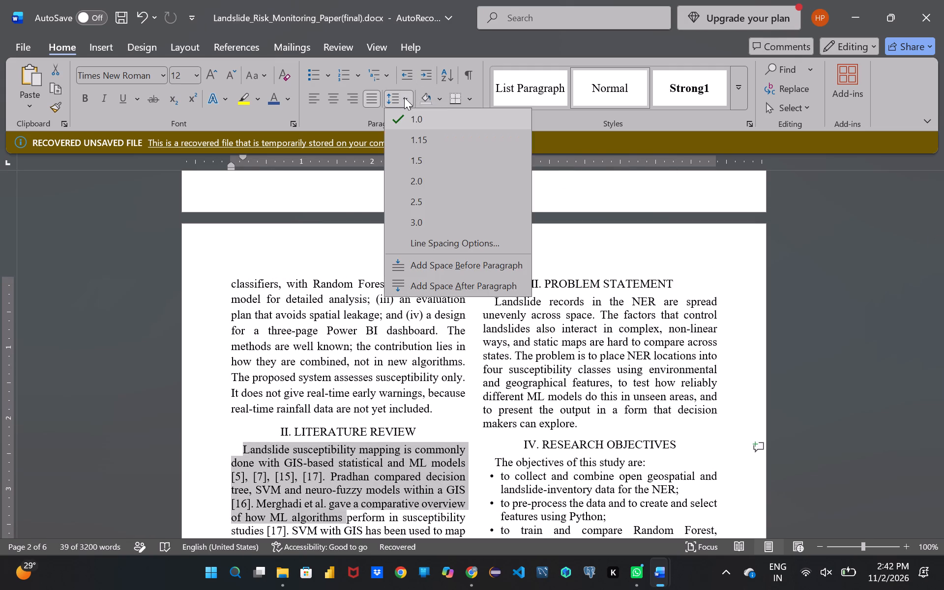
left_click(416, 138)
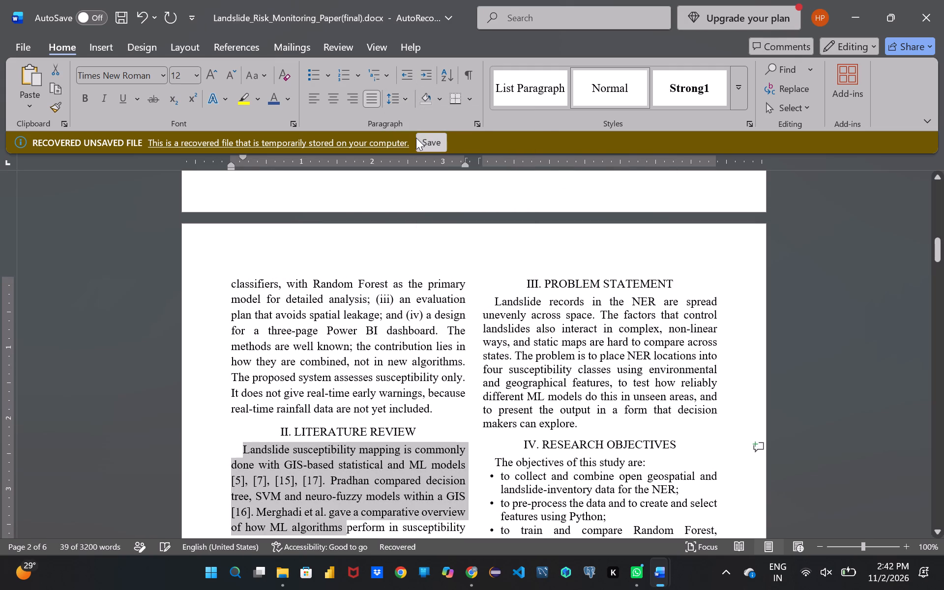
scroll(299, 395, "down", 2)
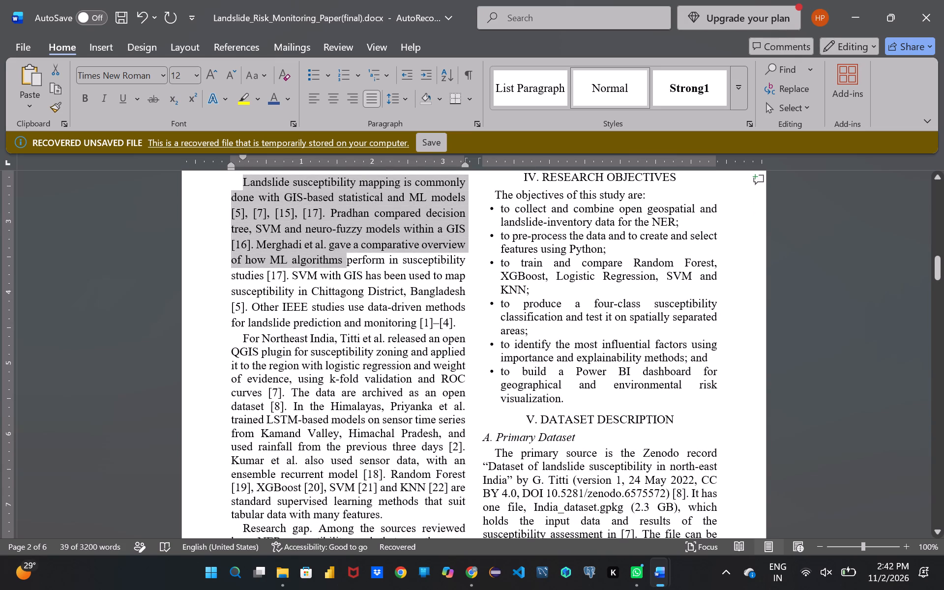
left_click_drag(348, 263, 423, 535)
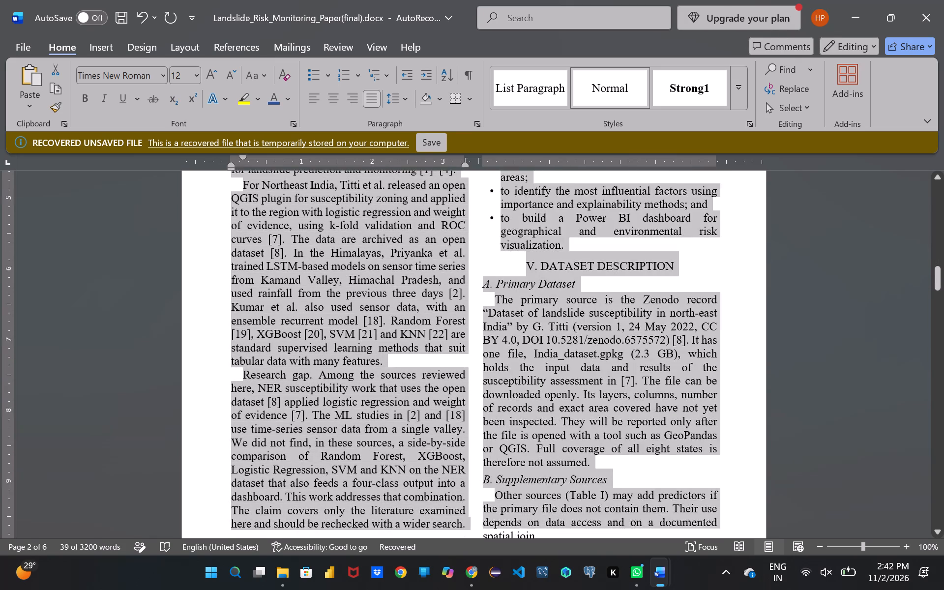
left_click_drag(423, 535, 466, 487)
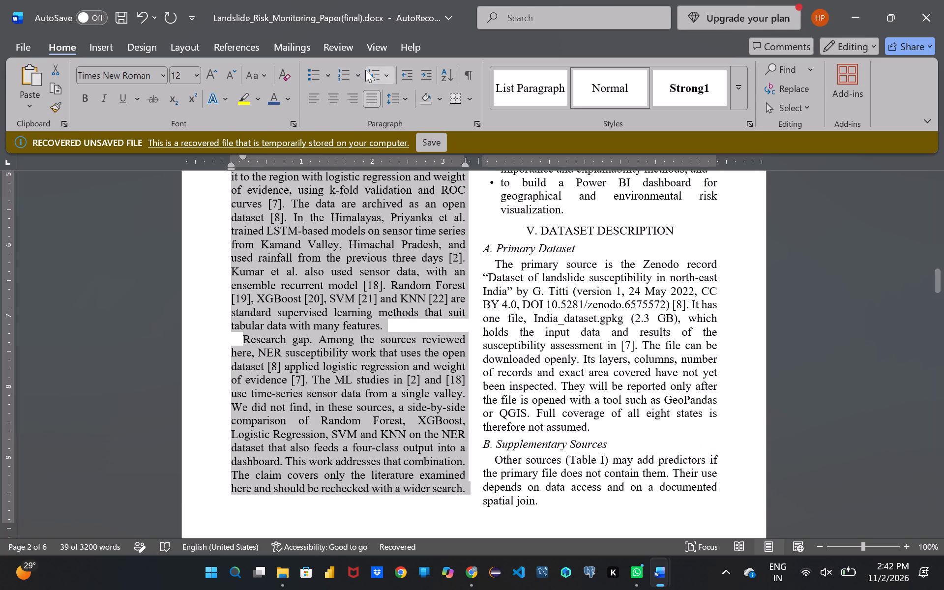
left_click(407, 96)
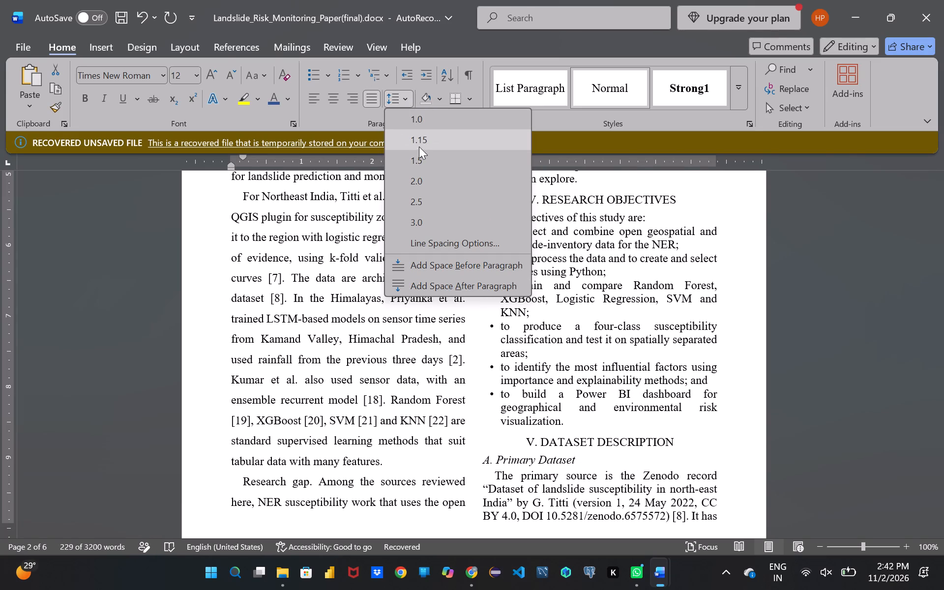
left_click(420, 145)
left_click(405, 339)
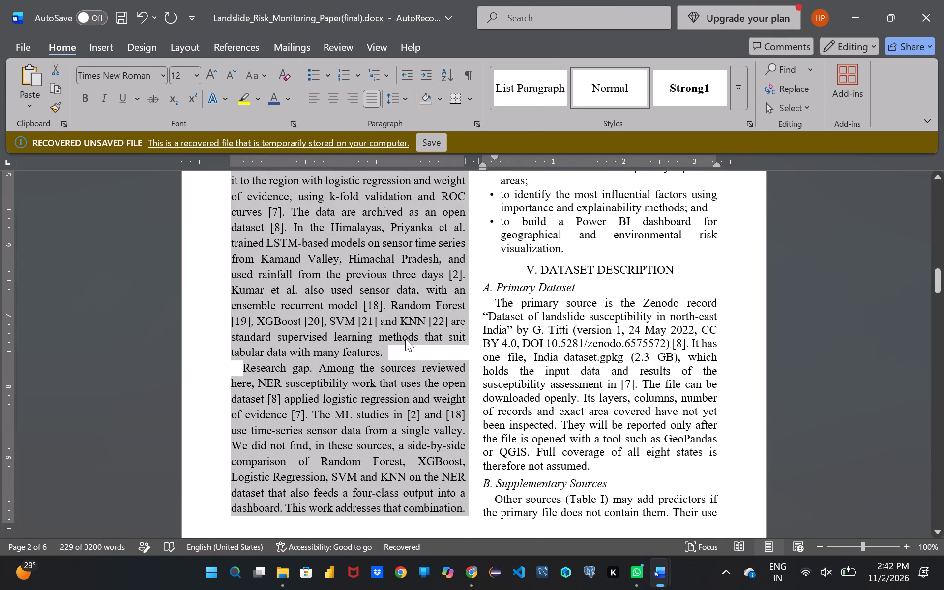
Set the line spacing of the paragraph under "III. PROBLEM STATEMENT" to 1.15.
scroll(405, 339, "up", 4)
scroll(405, 339, "down", 1)
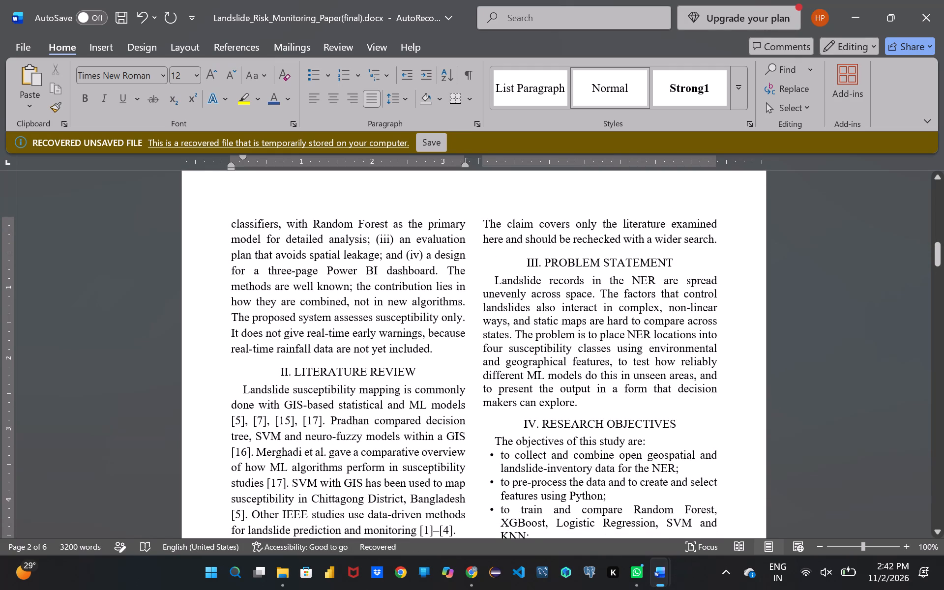
left_click_drag(495, 282, 575, 413)
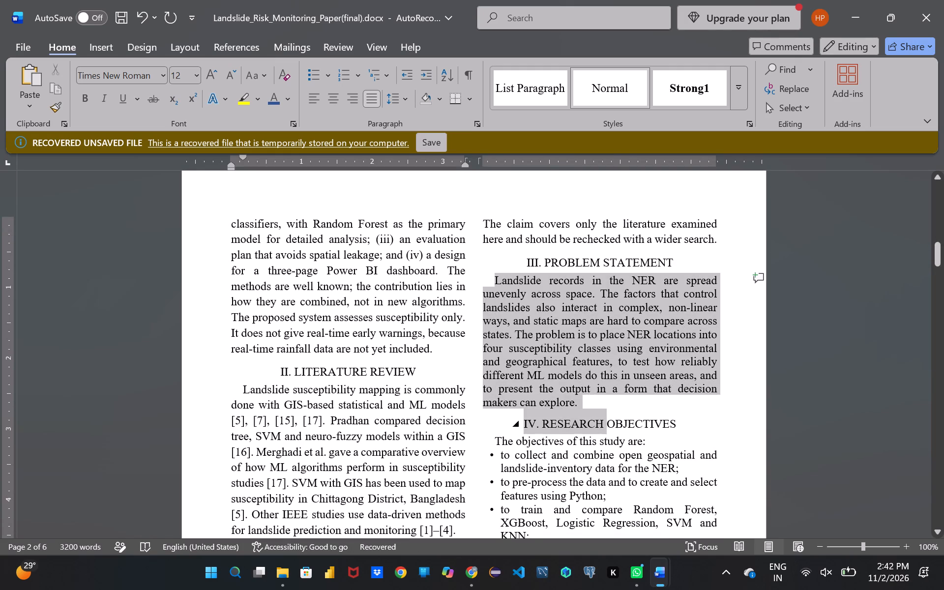
left_click_drag(575, 413, 579, 402)
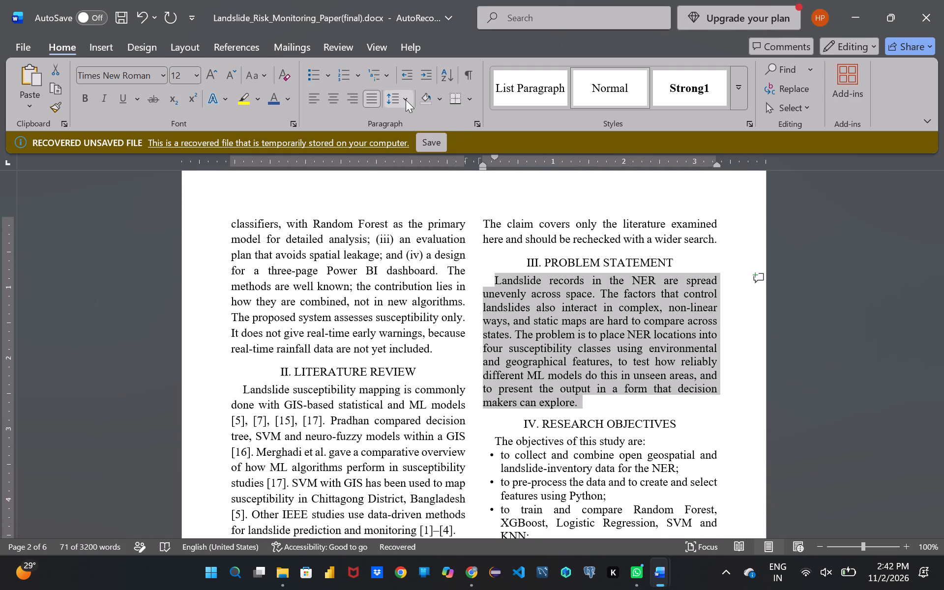
left_click(406, 100)
left_click(424, 144)
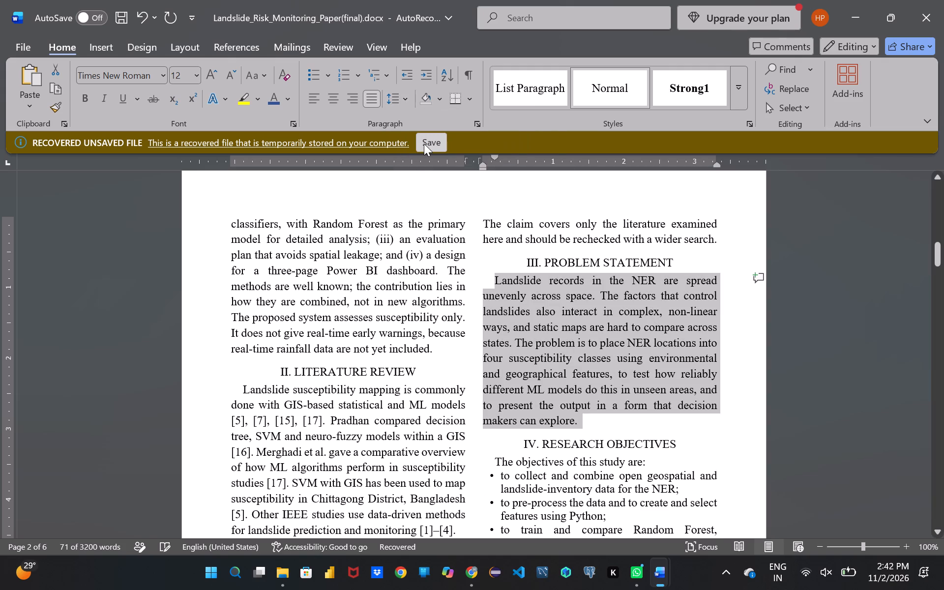
Set the line spacing of the introductory sentence and bulleted list under "IV. RESEARCH OBJECTIVES" to 1.15.
scroll(591, 400, "down", 1)
scroll(591, 400, "up", 1)
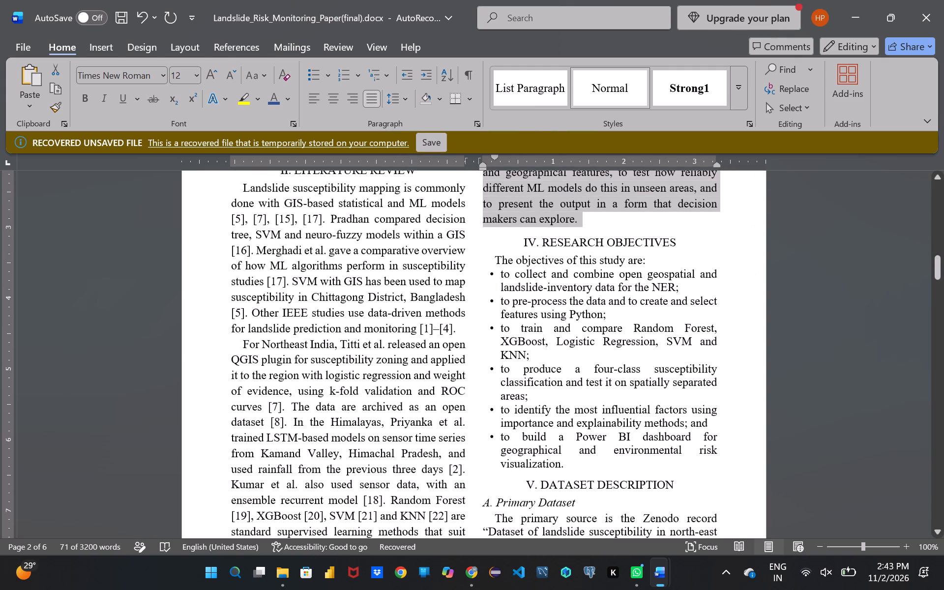
left_click_drag(495, 261, 642, 263)
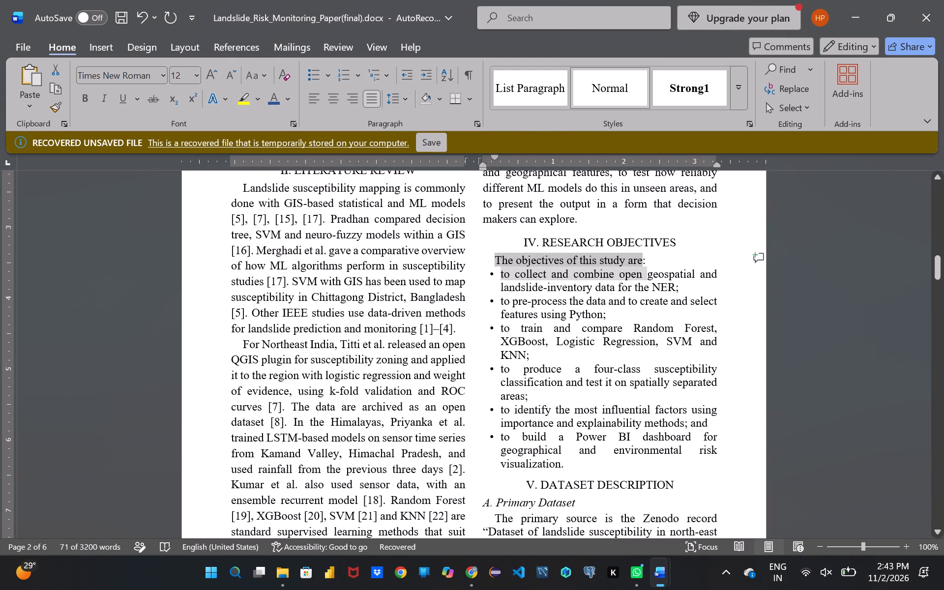
left_click_drag(642, 263, 566, 464)
left_click(405, 97)
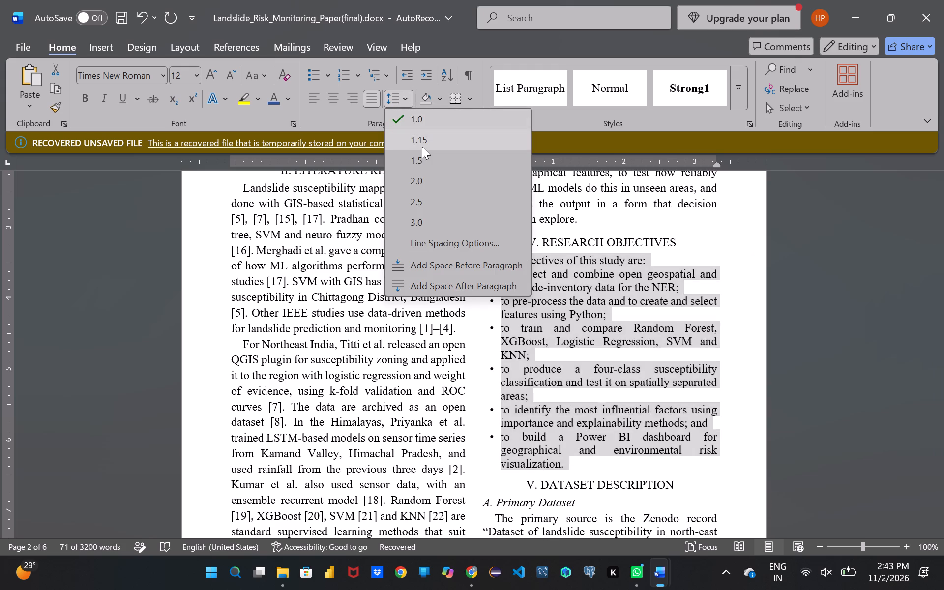
left_click(423, 139)
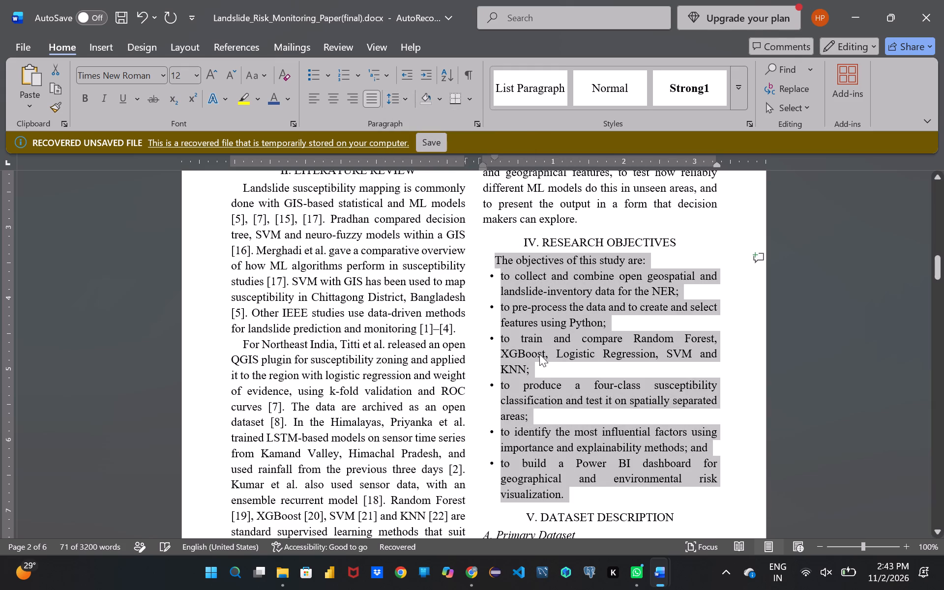
left_click(544, 380)
Set the line spacing of the "A. Primary Dataset" subheading and its paragraph to 1.15.
scroll(544, 380, "down", 2)
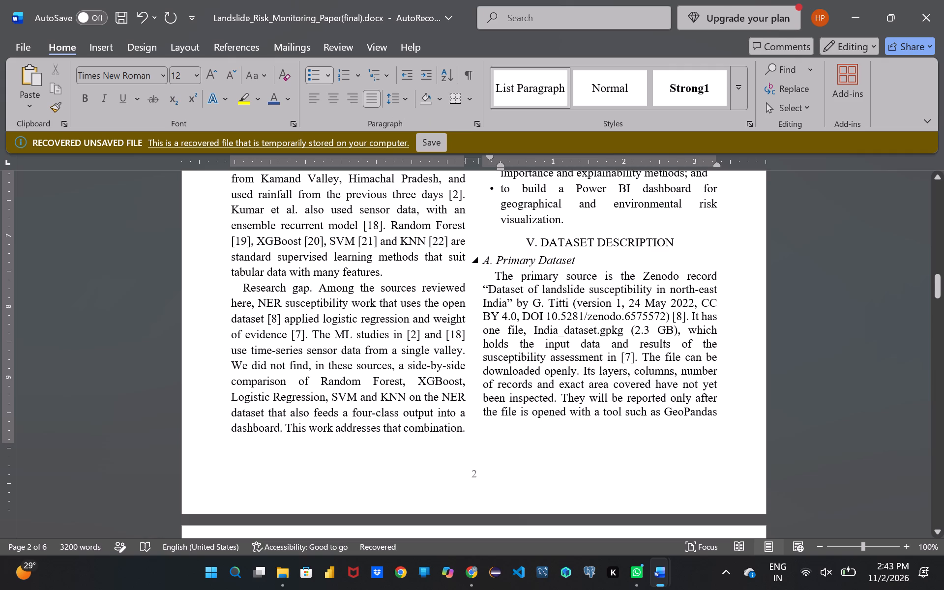
left_click_drag(485, 261, 735, 412)
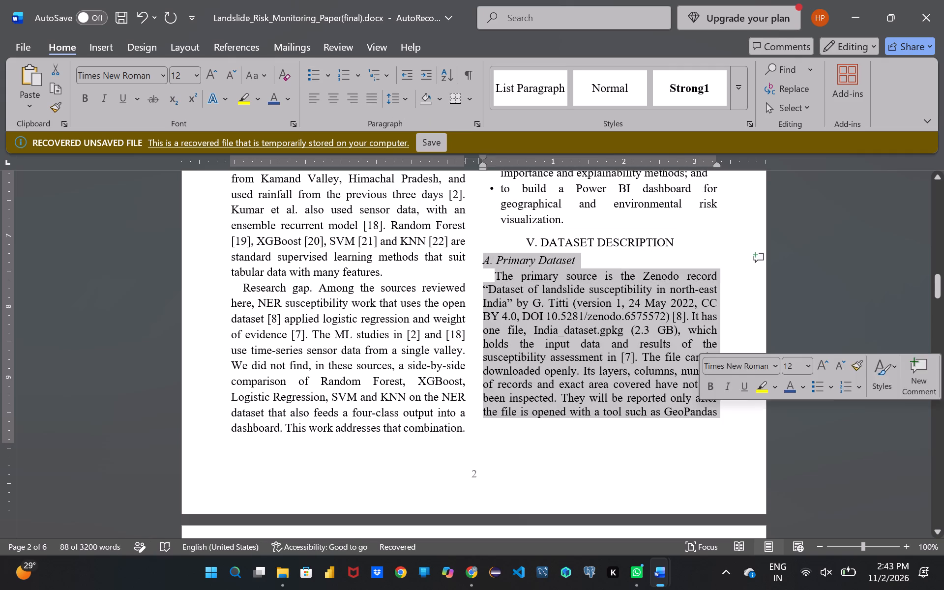
left_click(405, 103)
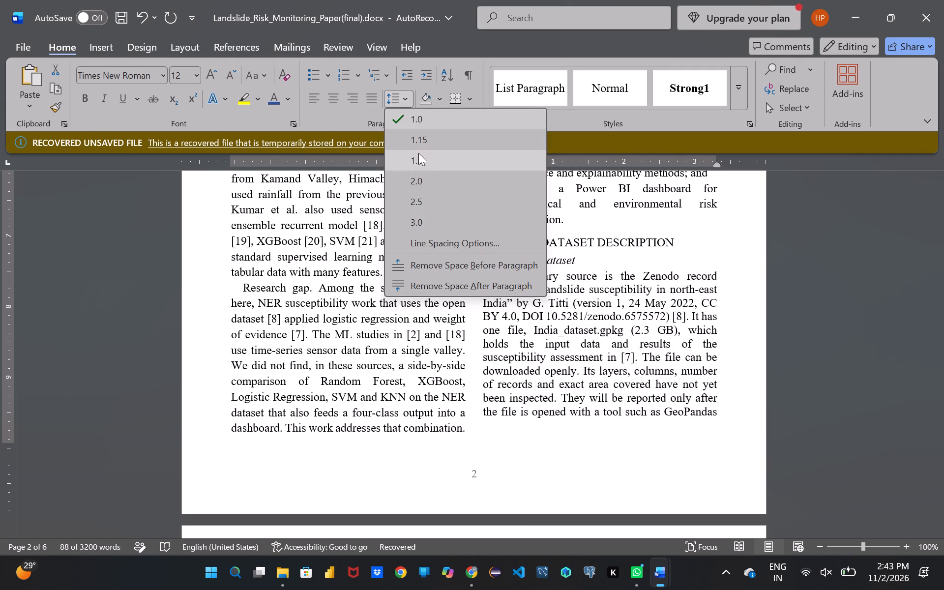
left_click(416, 146)
left_click(473, 454)
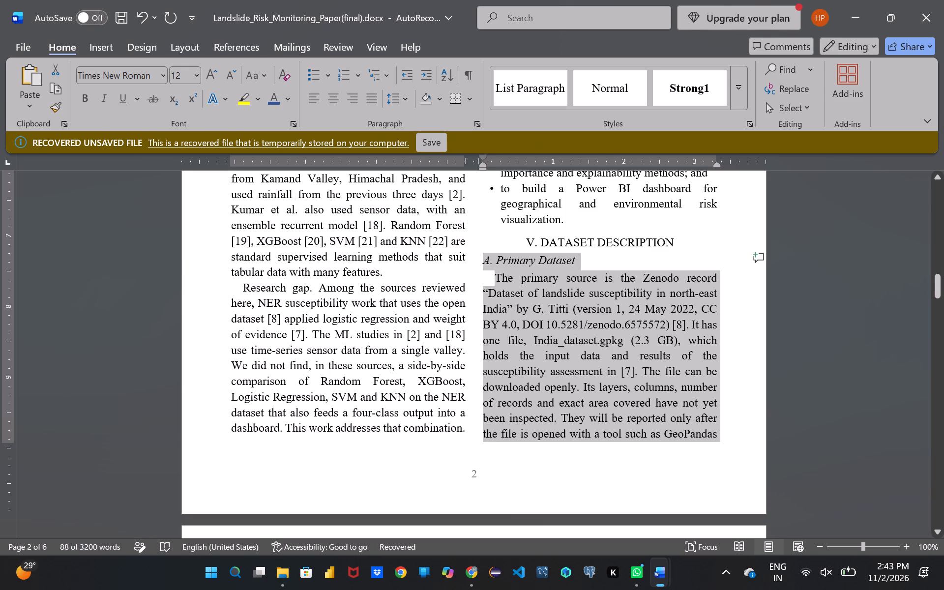
Set the line spacing from the end of "A. Primary Dataset" through Table I to the "A. Workflow" paragraph to 1.15.
scroll(473, 454, "down", 2)
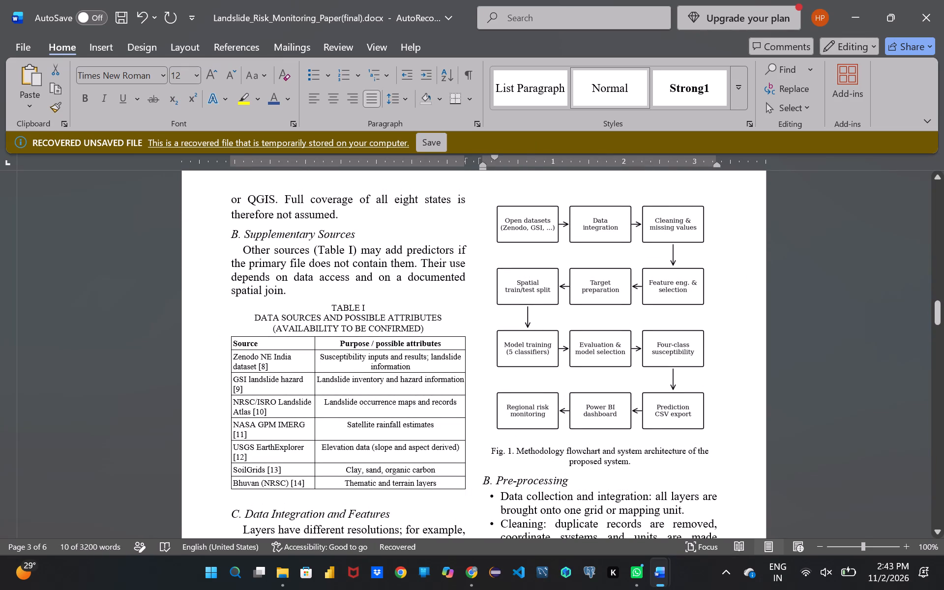
left_click_drag(233, 203, 389, 503)
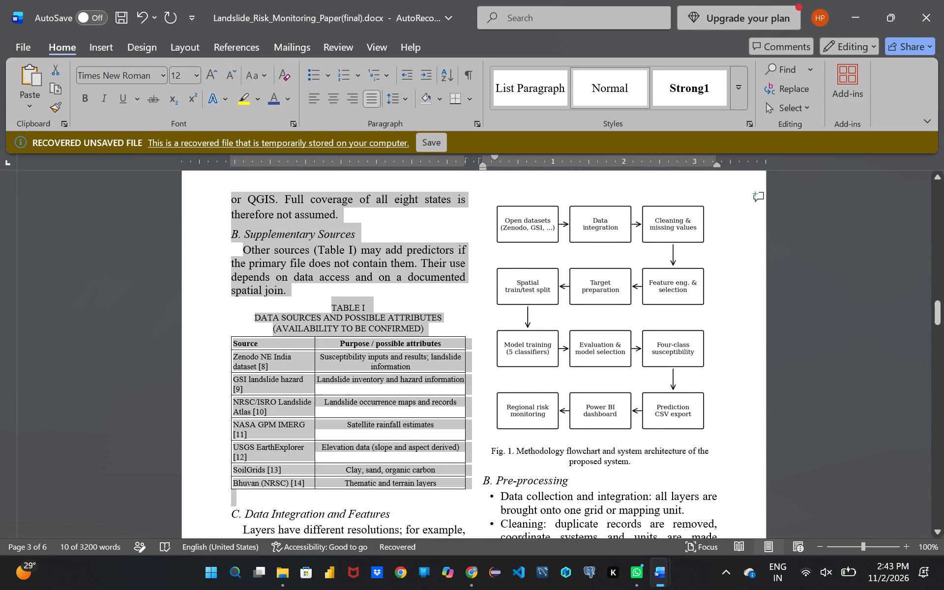
left_click_drag(389, 503, 439, 262)
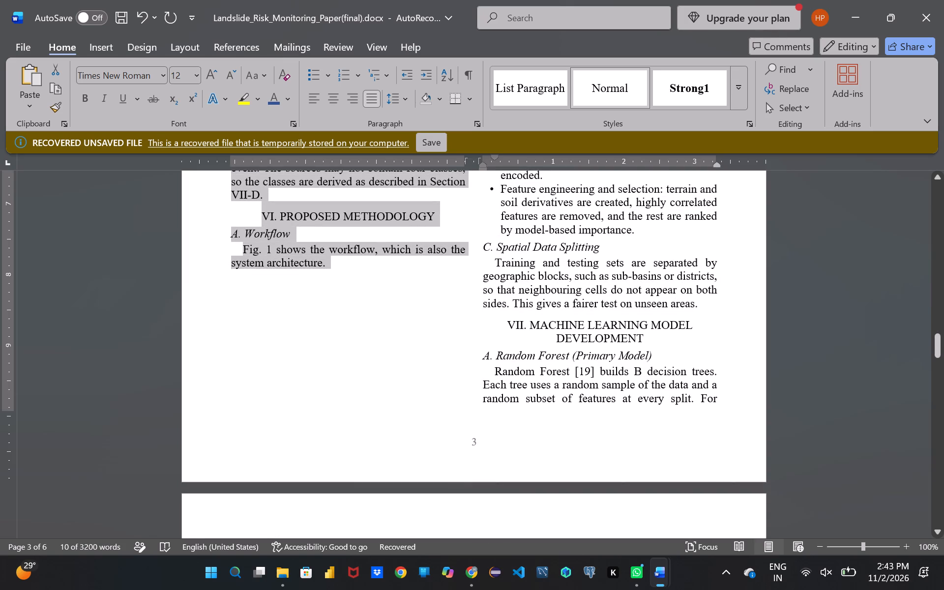
left_click_drag(439, 262, 327, 259)
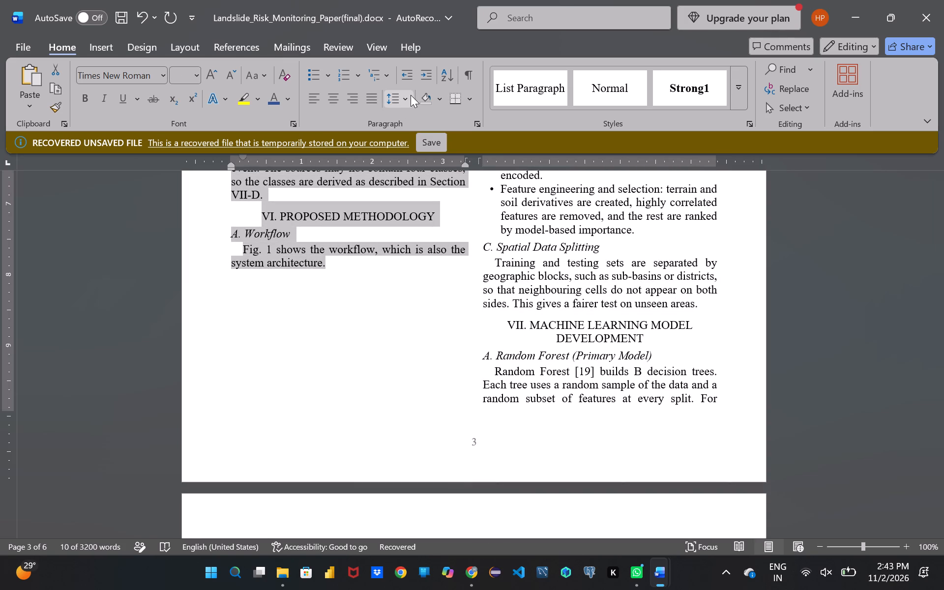
left_click(411, 95)
left_click(415, 140)
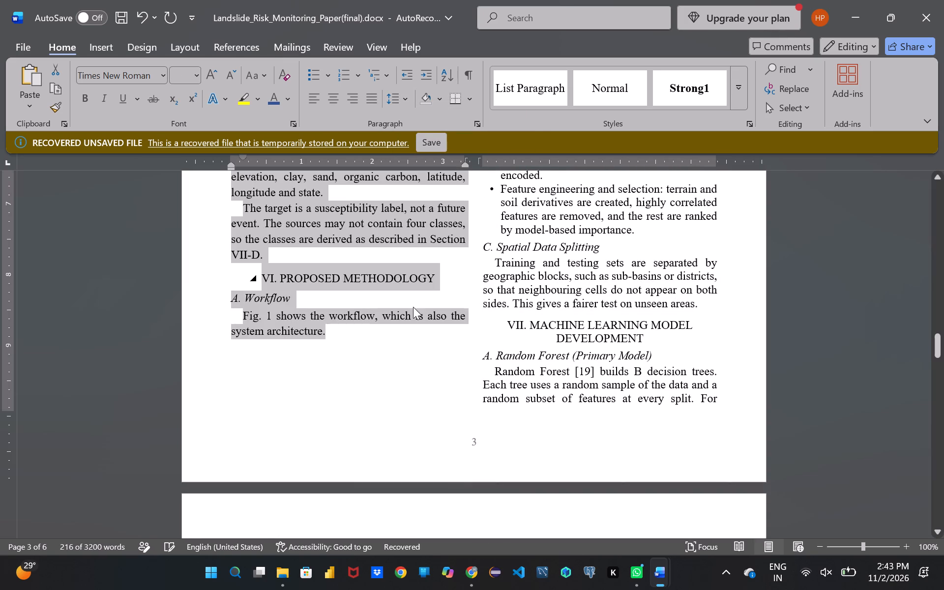
left_click(390, 326)
Review the line spacing and layout of the sections from the research objectives to the future scope, including the Fig. 1 flowchart.
scroll(390, 326, "up", 4)
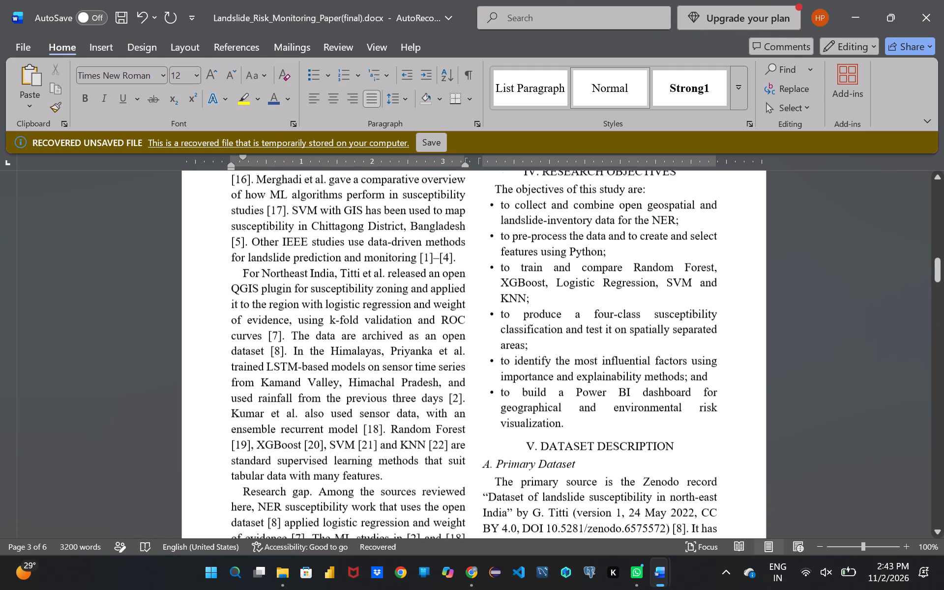
scroll(390, 326, "down", 2)
scroll(390, 326, "up", 3)
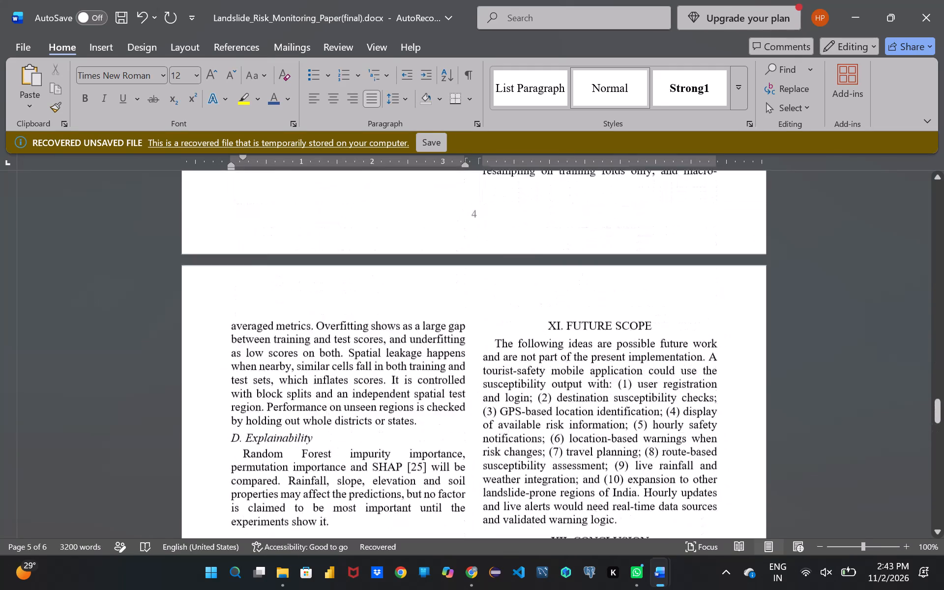
scroll(390, 326, "up", 3)
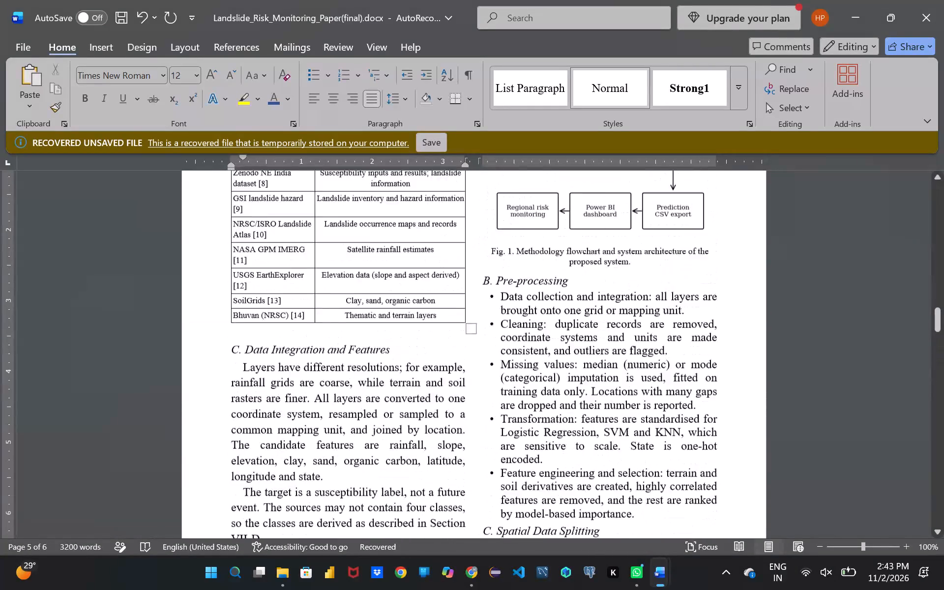
scroll(390, 326, "up", 3)
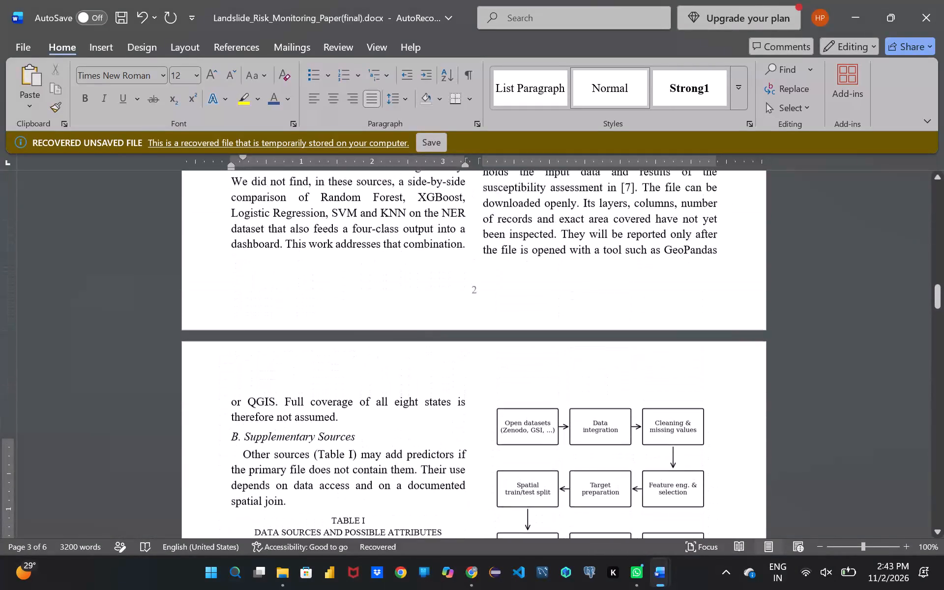
scroll(390, 326, "up", 1)
scroll(390, 326, "down", 4)
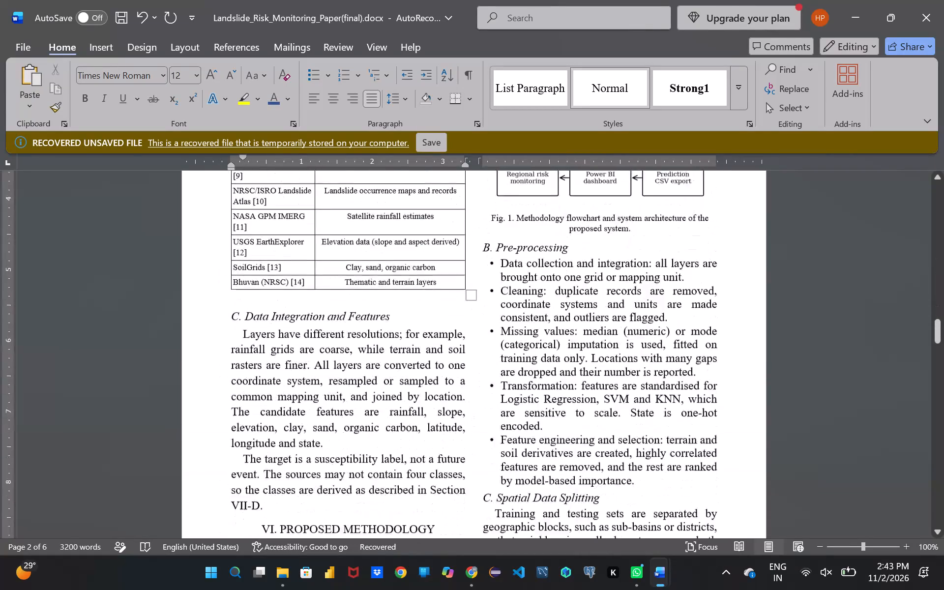
scroll(390, 326, "up", 2)
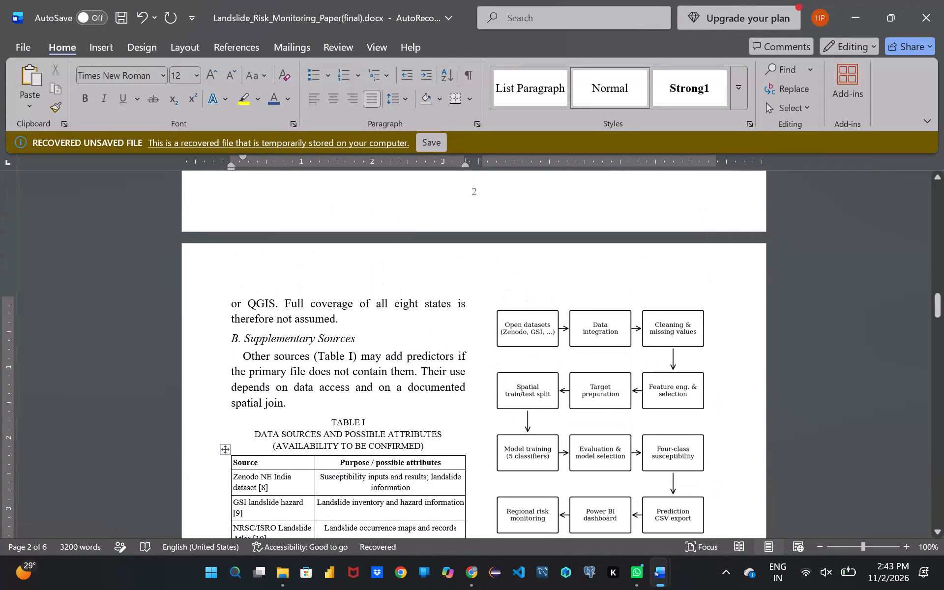
left_click_drag(495, 313, 495, 328)
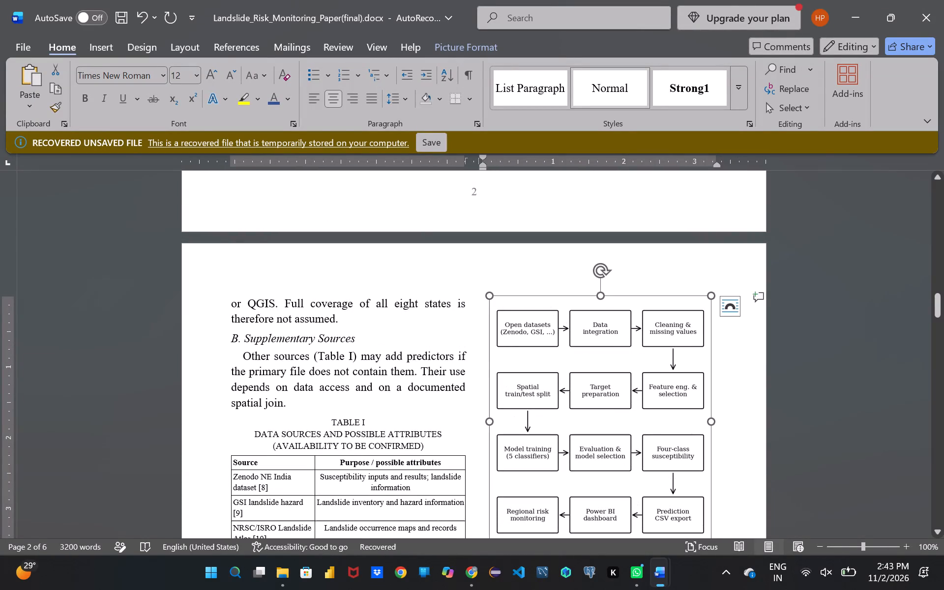
scroll(498, 392, "down", 3)
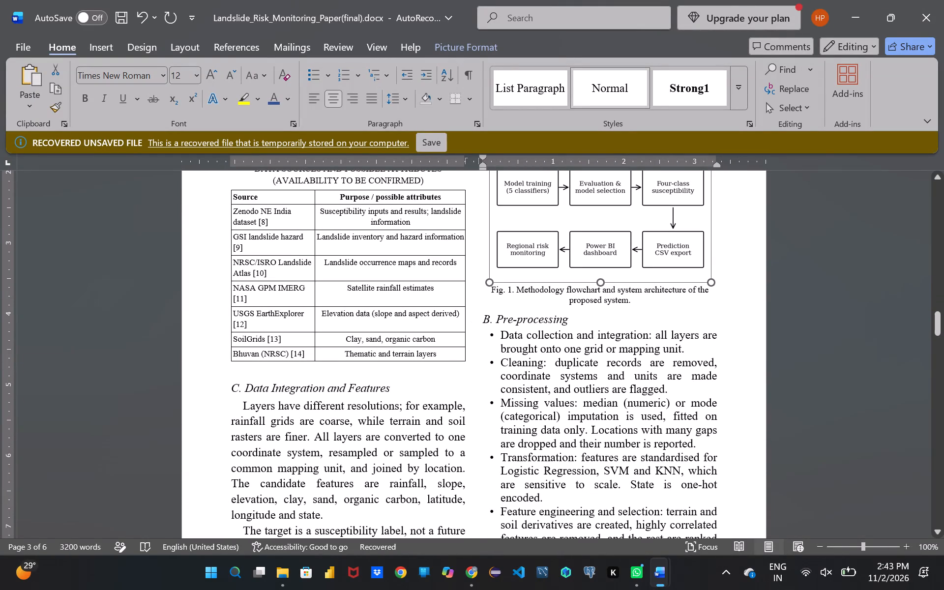
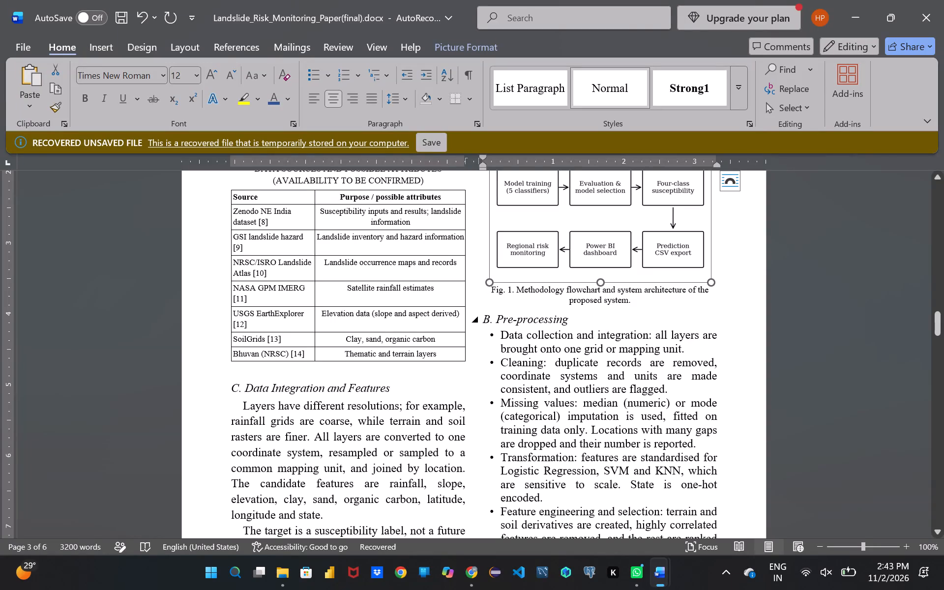
Set the line spacing from the "B. Pre-processing" subheading through the first "A. Random Forest (Primary Model)" paragraph to 1.15.
left_click_drag(484, 318, 605, 540)
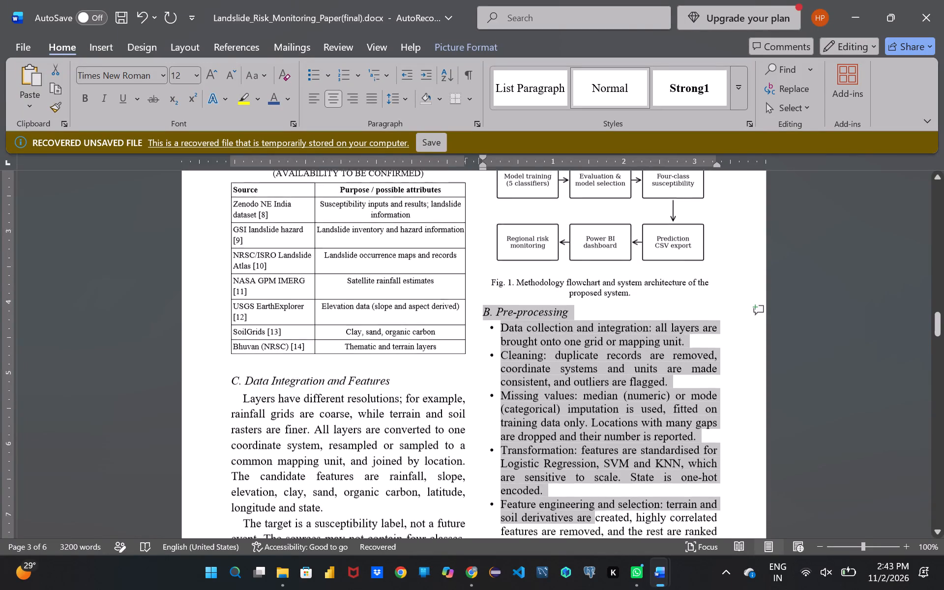
left_click_drag(605, 540, 755, 428)
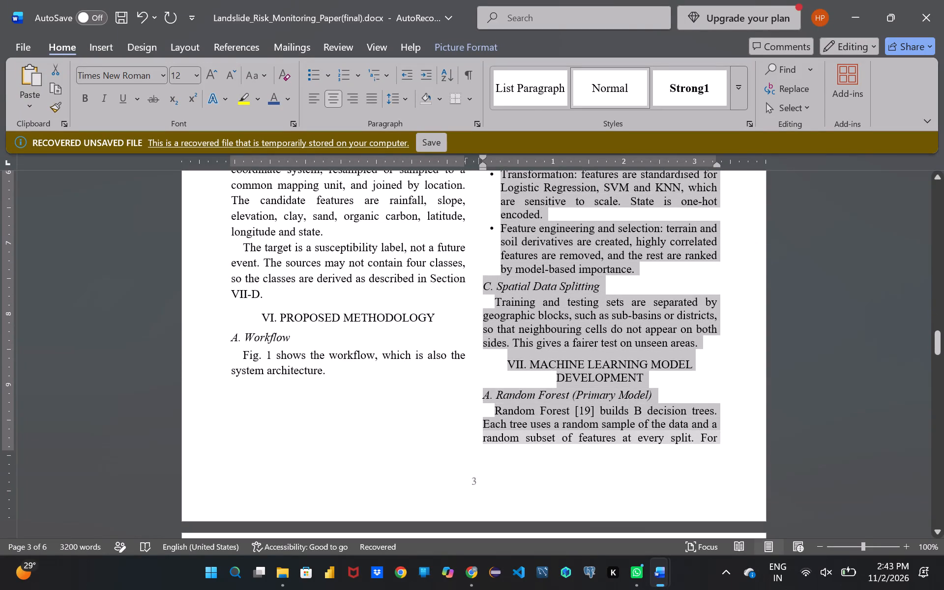
left_click_drag(755, 428, 720, 442)
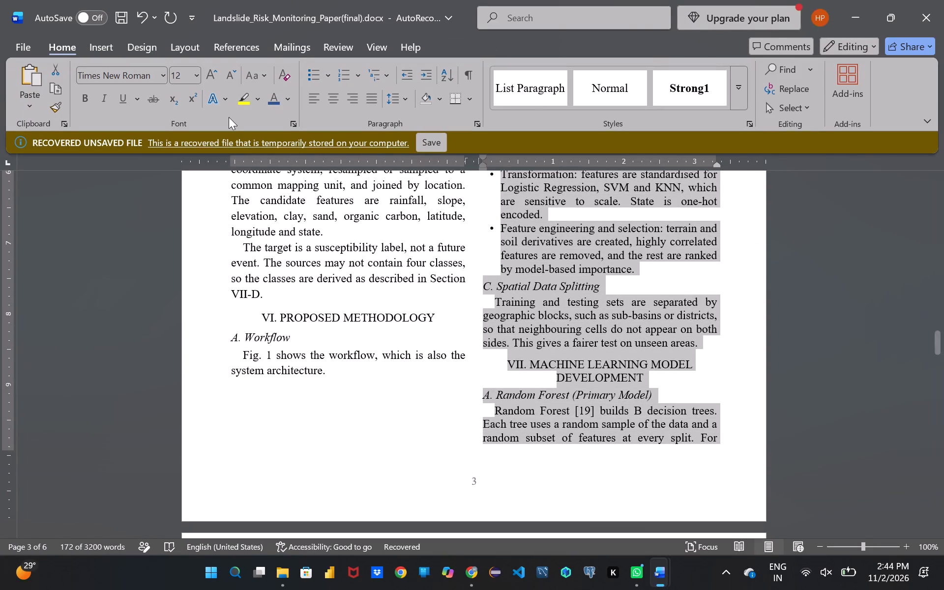
left_click(406, 98)
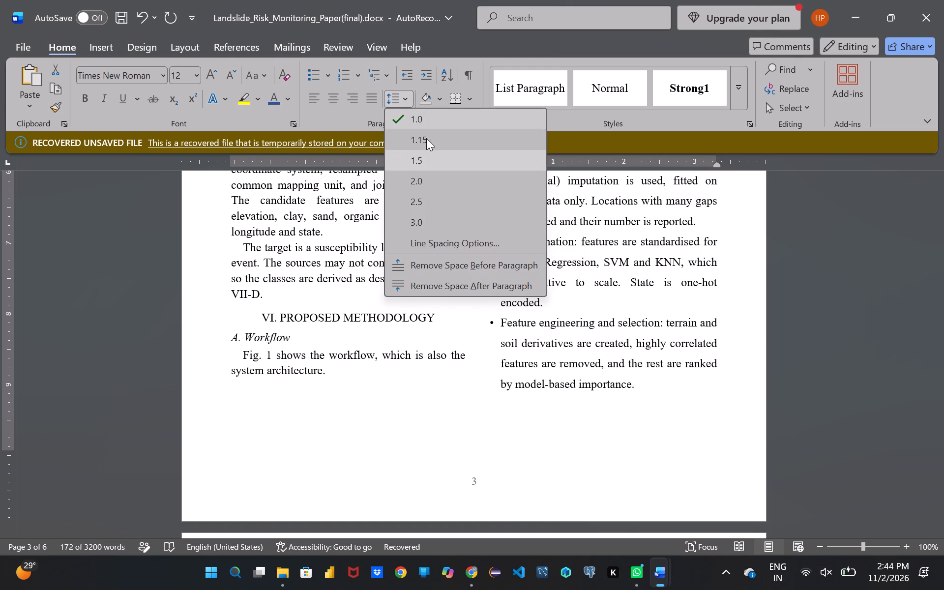
double_click(426, 138)
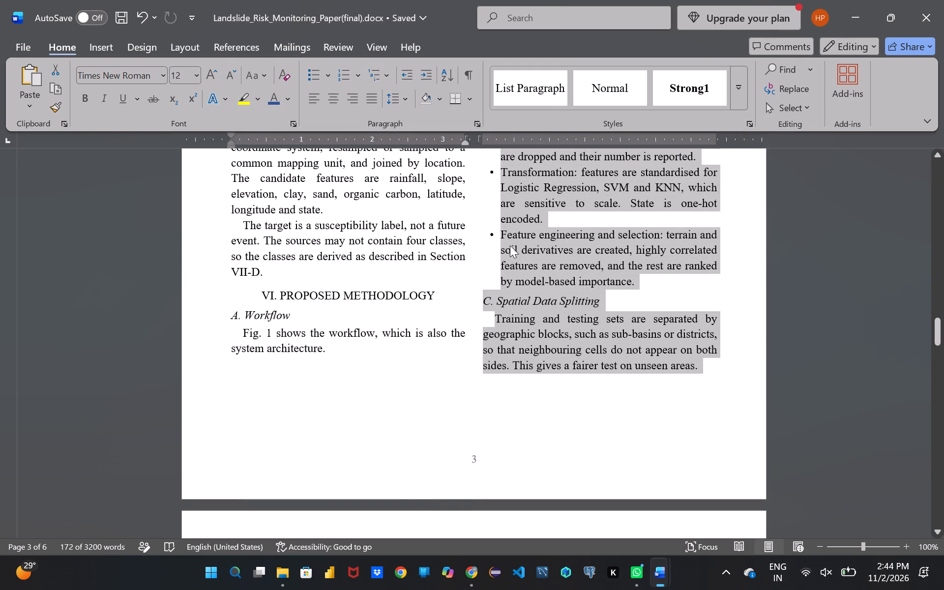
scroll(504, 300, "up", 1)
scroll(504, 300, "down", 1)
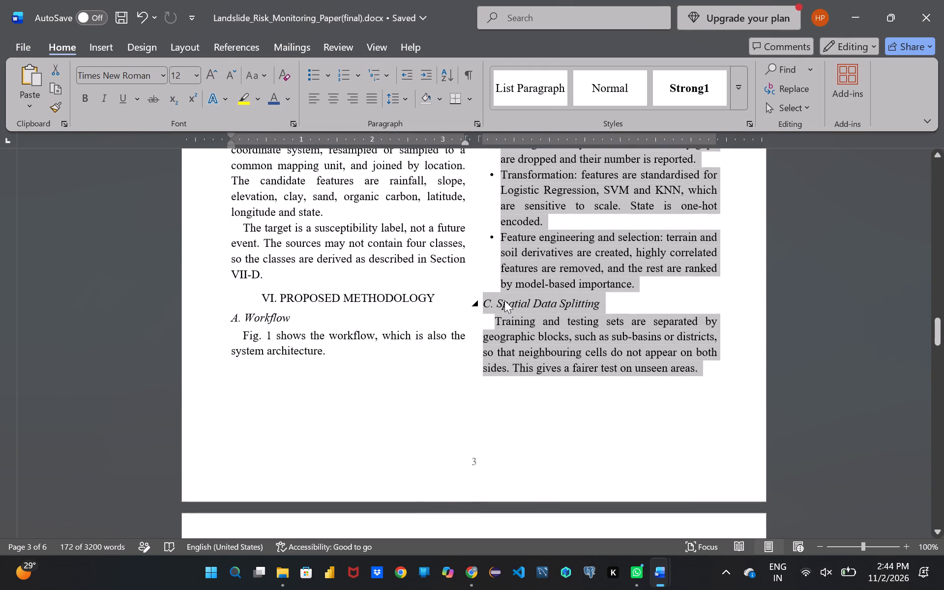
left_click(400, 337)
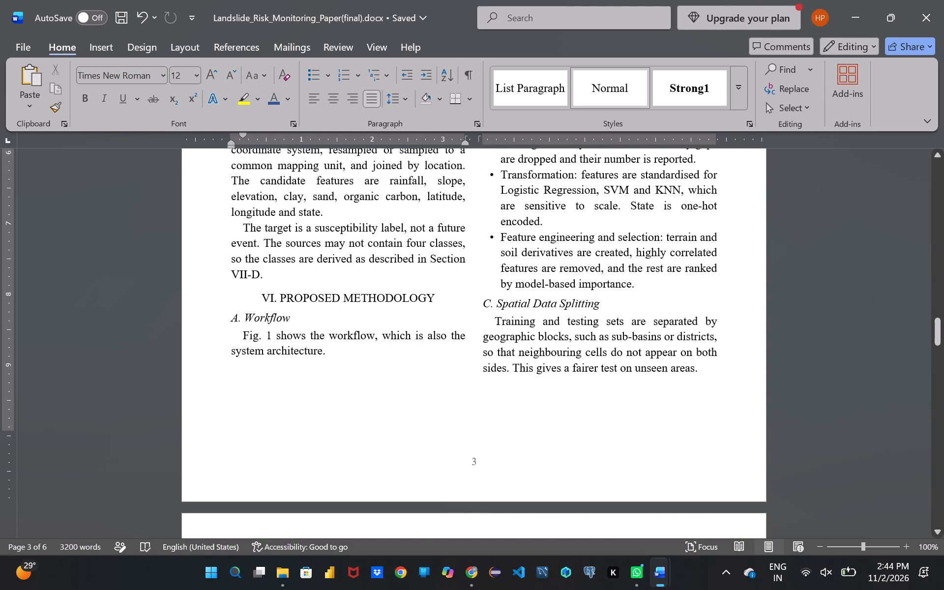
Review the paper's spacing and page layout around the Proposed Methodology and Machine Learning Model Development sections, ending at the title page.
scroll(422, 397, "down", 2)
scroll(295, 321, "up", 3)
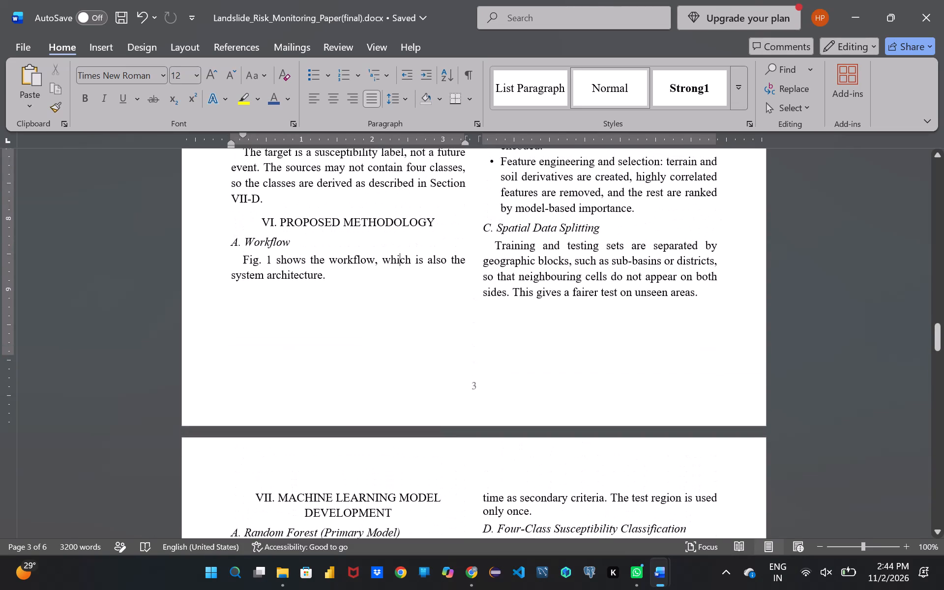
scroll(295, 321, "down", 2)
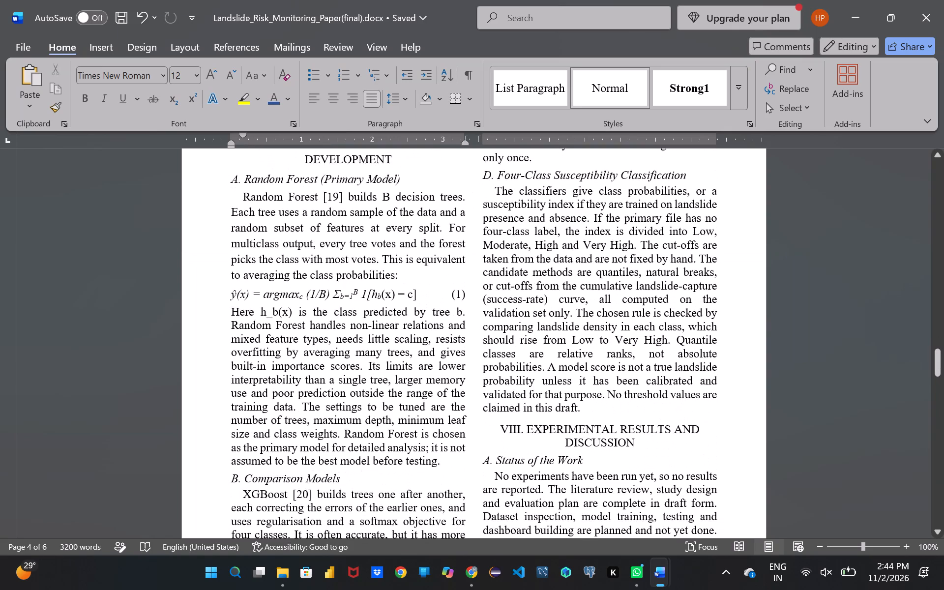
scroll(295, 321, "down", 1)
scroll(295, 321, "up", 4)
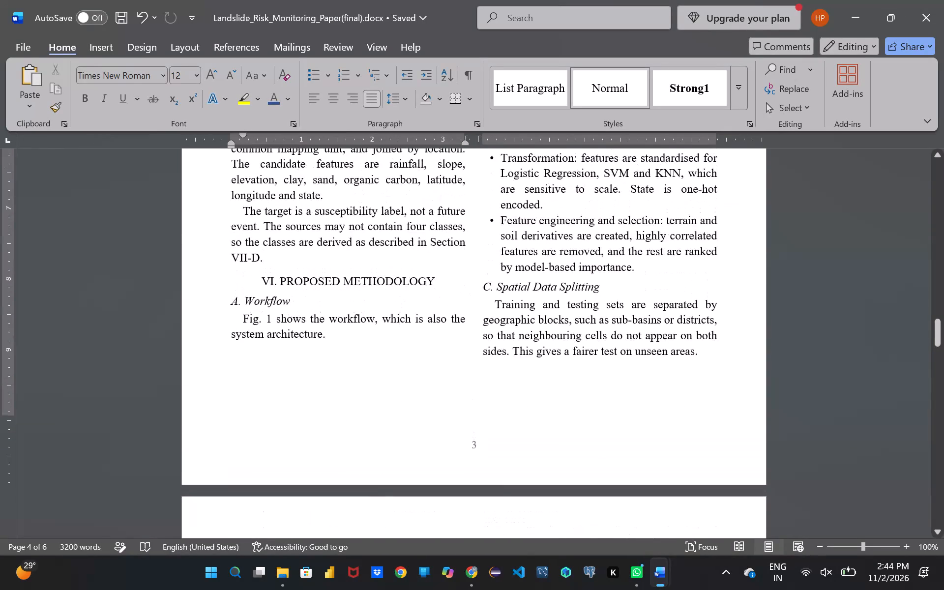
scroll(295, 321, "up", 1)
scroll(295, 321, "down", 1)
scroll(295, 321, "up", 1)
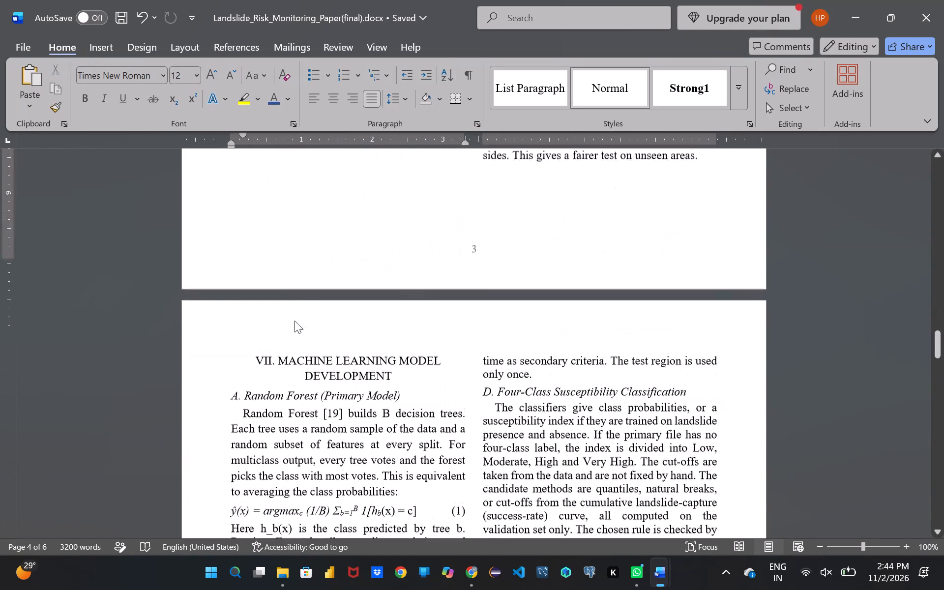
scroll(295, 321, "up", 2)
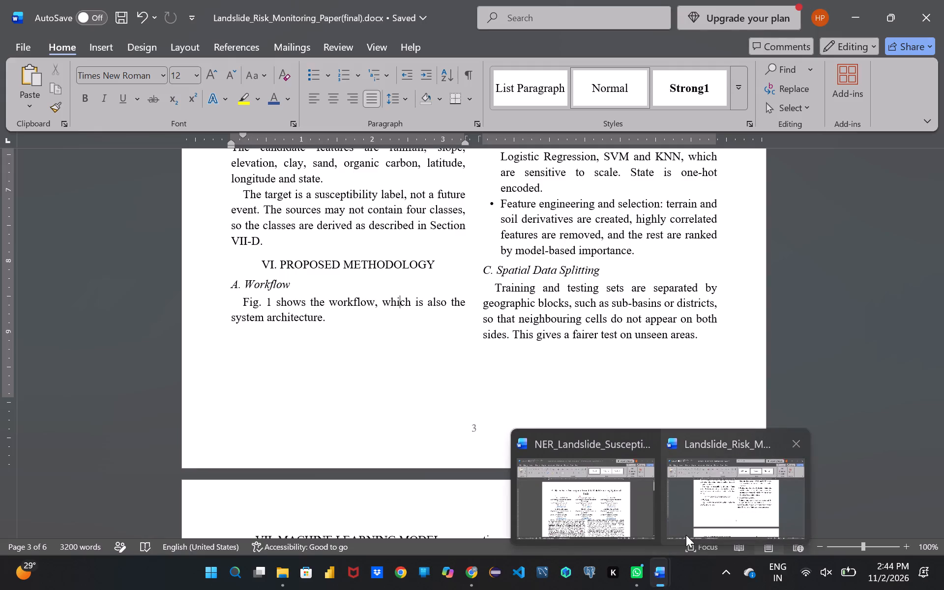
left_click(698, 512)
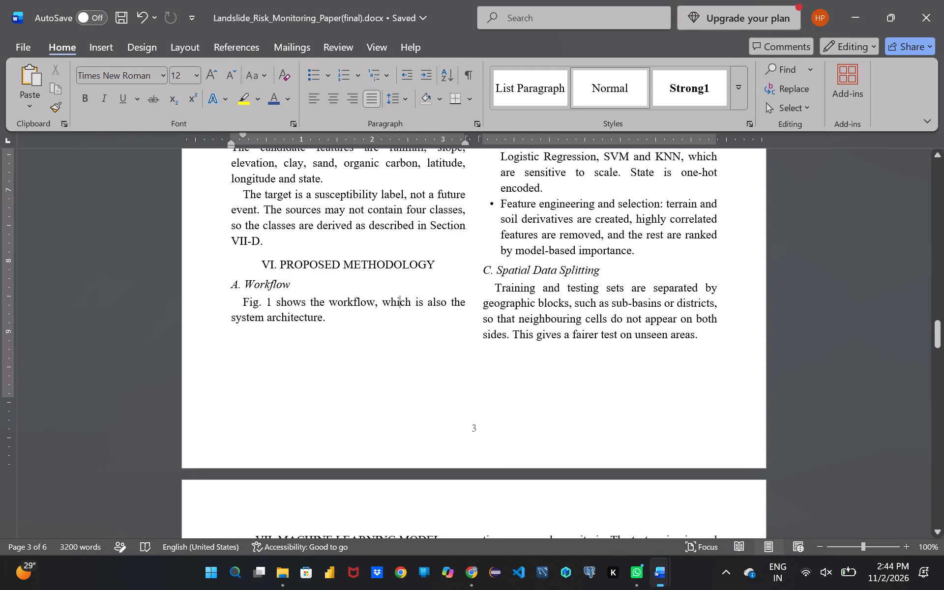
scroll(596, 359, "up", 14)
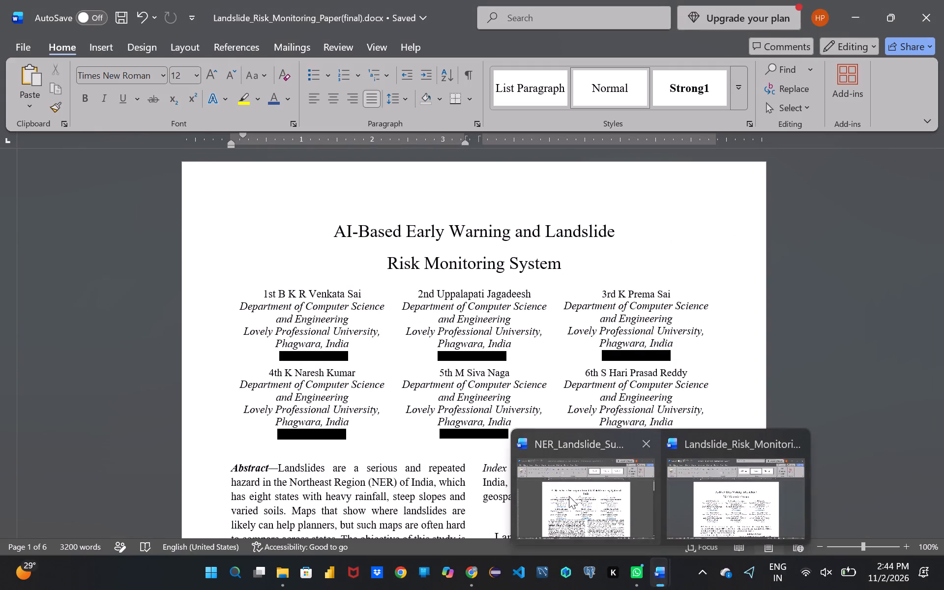
Switch to NER_Landslide_Susceptibility_IEEE_Paper_3pages.docx and examine its section layout and text formatting for comparison.
left_click(569, 496)
scroll(557, 335, "down", 5)
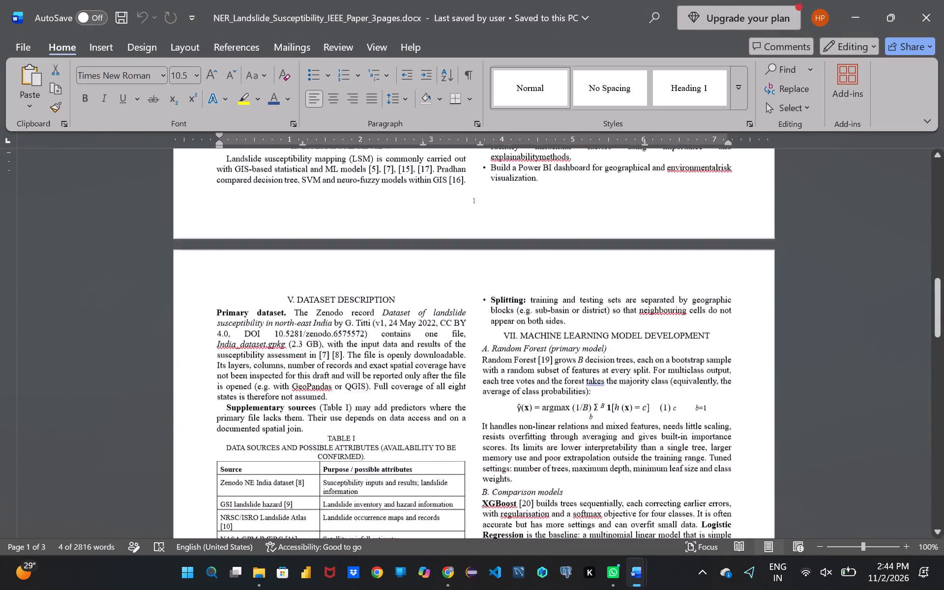
scroll(557, 335, "down", 2)
left_click(557, 335)
scroll(557, 335, "down", 1)
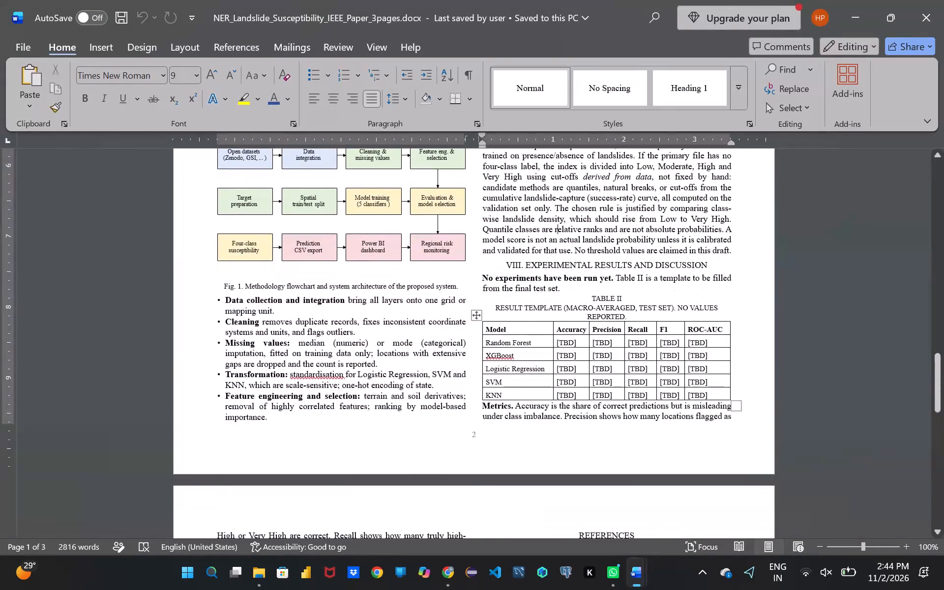
scroll(557, 335, "up", 5)
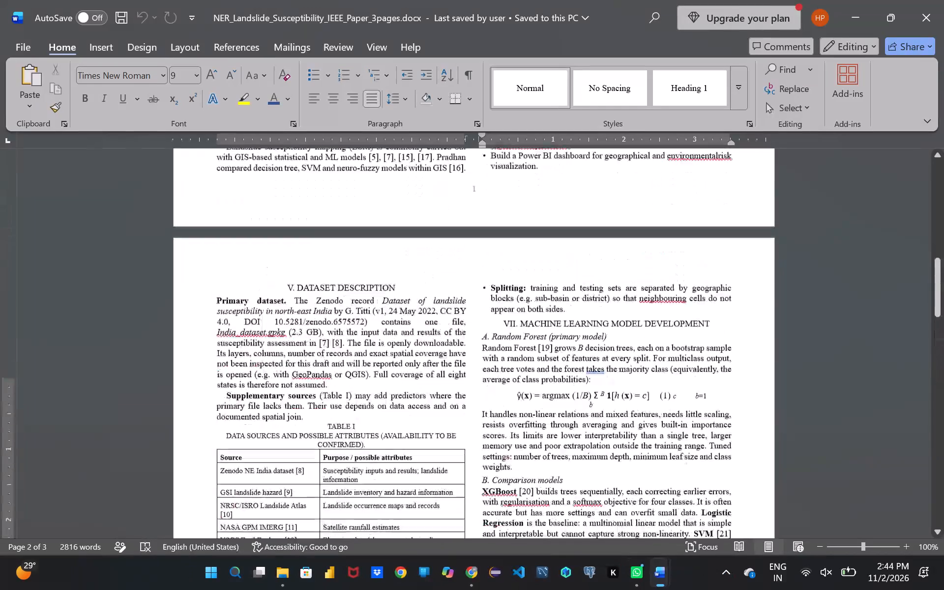
scroll(557, 335, "up", 1)
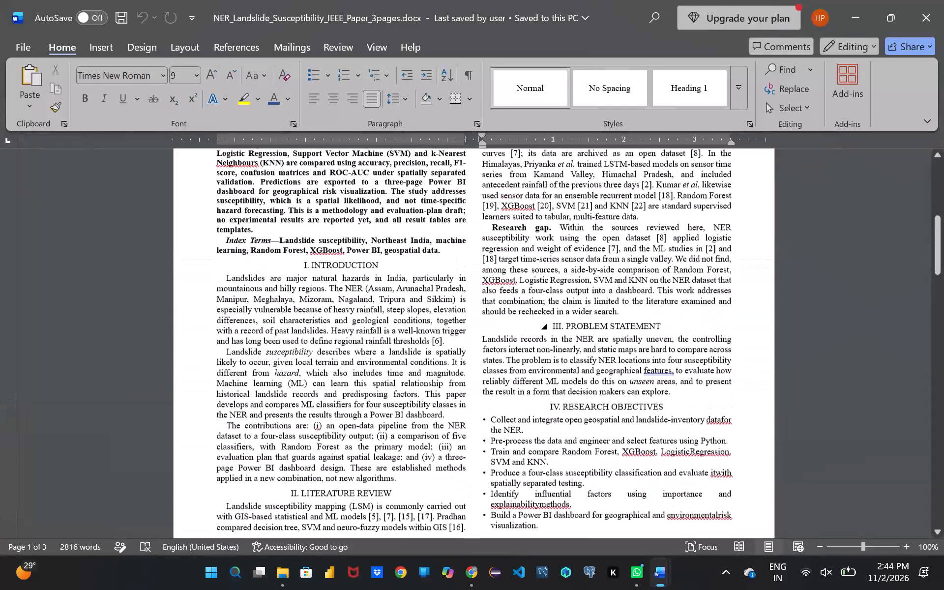
scroll(557, 335, "up", 4)
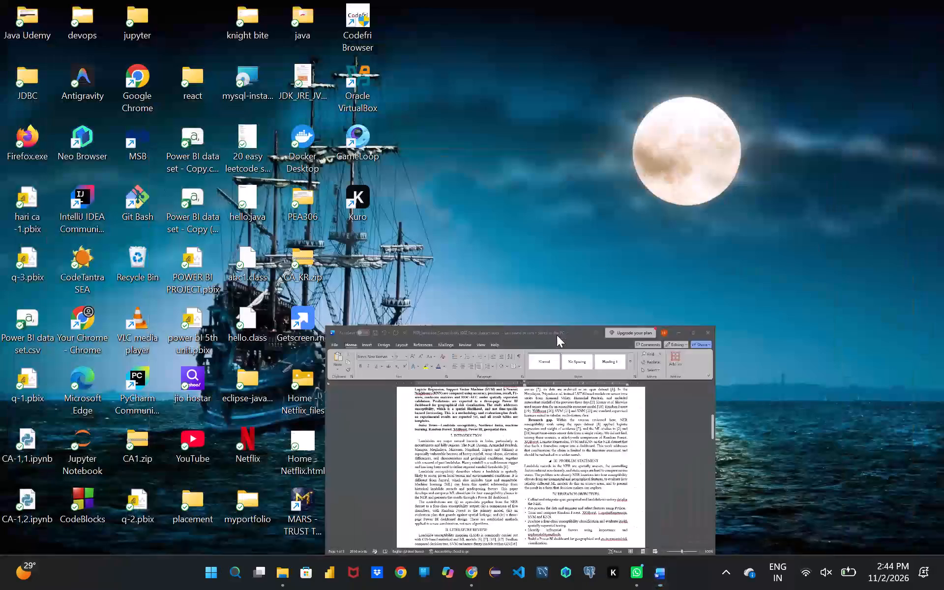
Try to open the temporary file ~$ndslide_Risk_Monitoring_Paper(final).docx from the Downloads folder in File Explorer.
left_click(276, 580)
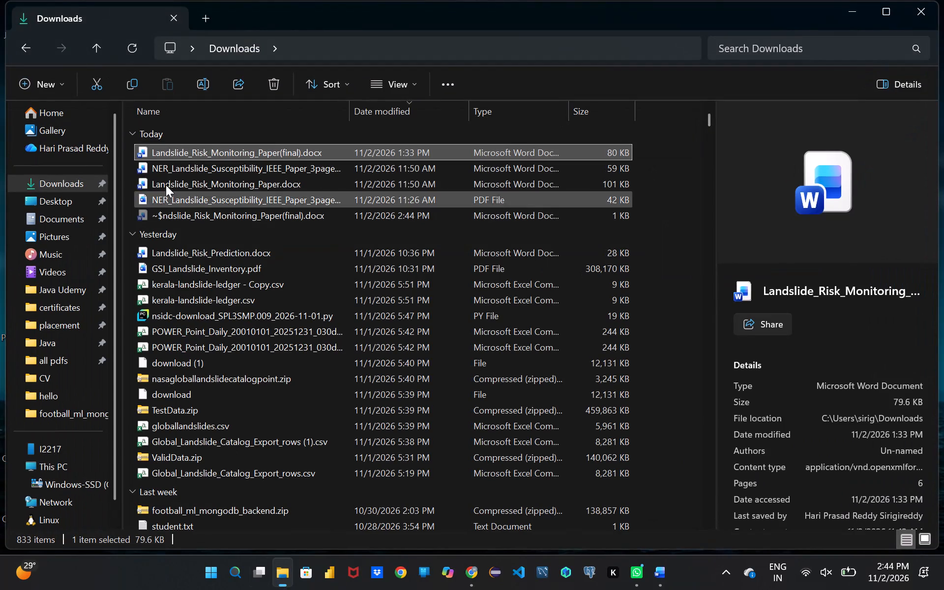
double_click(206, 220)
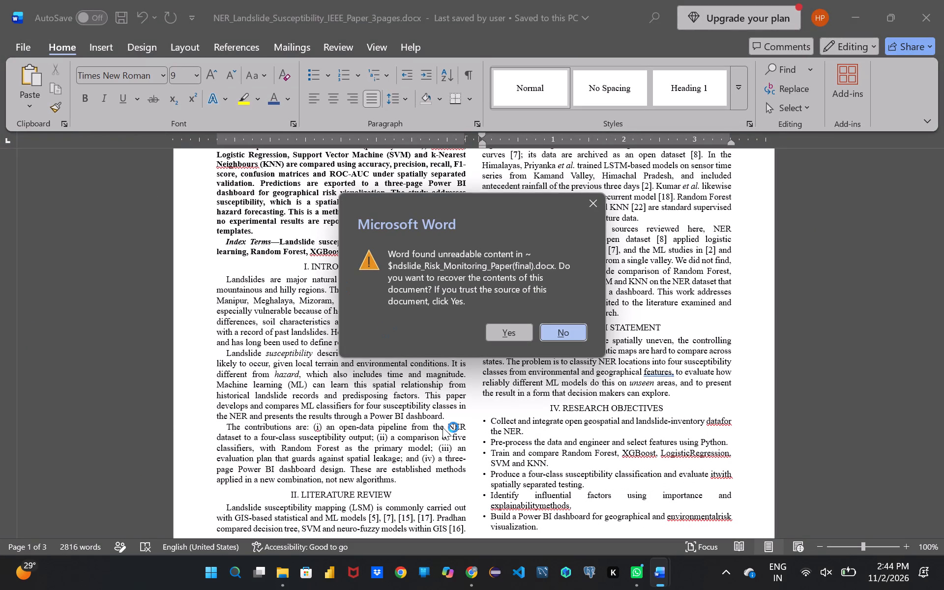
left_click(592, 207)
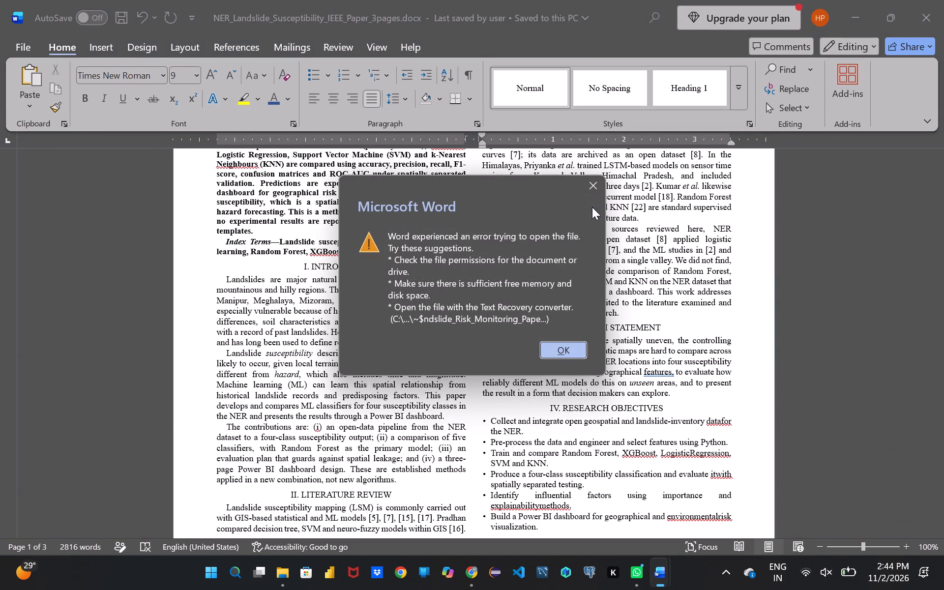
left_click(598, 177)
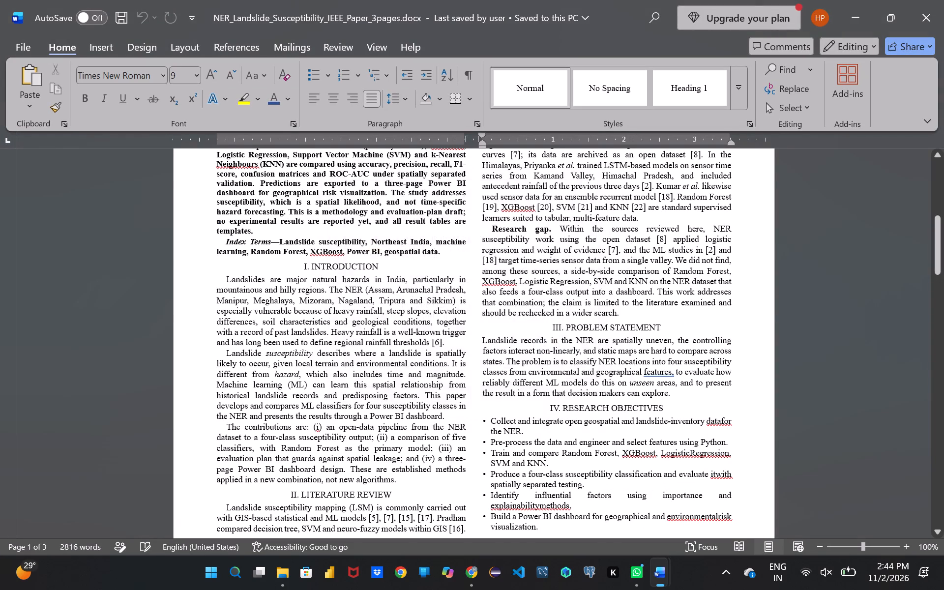
Look through the three-page NER landslide paper from its title to the references and close it.
scroll(568, 384, "down", 3)
scroll(568, 384, "up", 8)
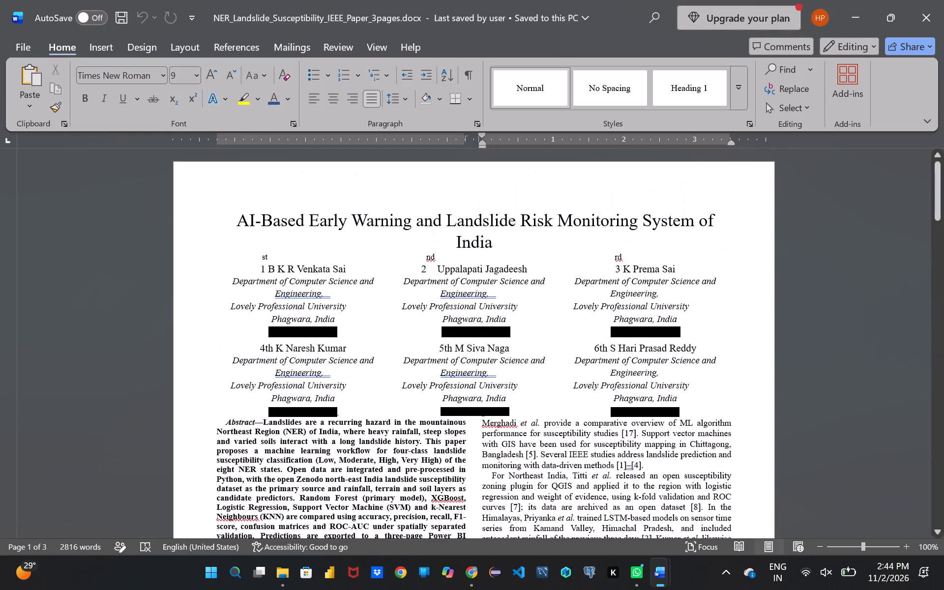
scroll(568, 384, "down", 11)
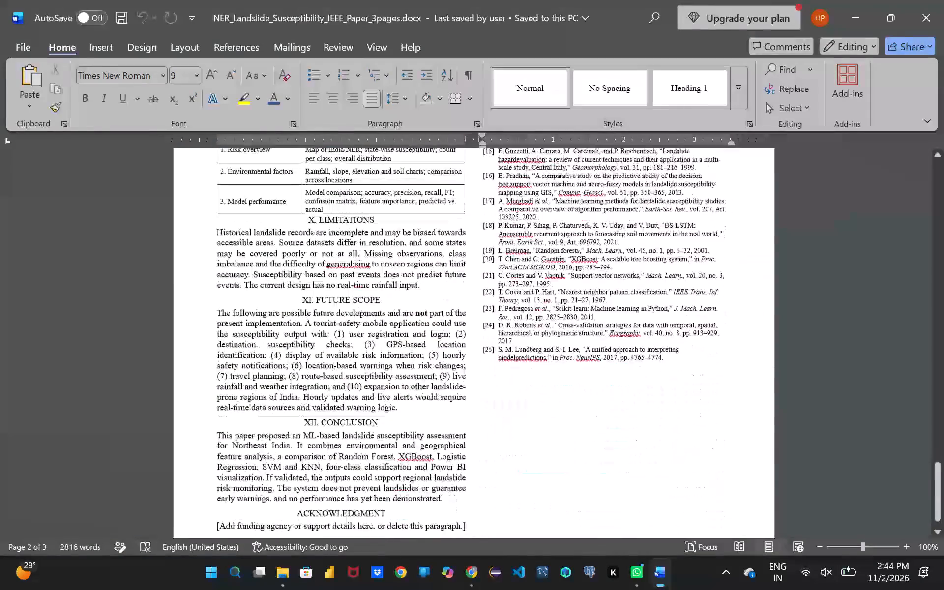
left_click(942, 0)
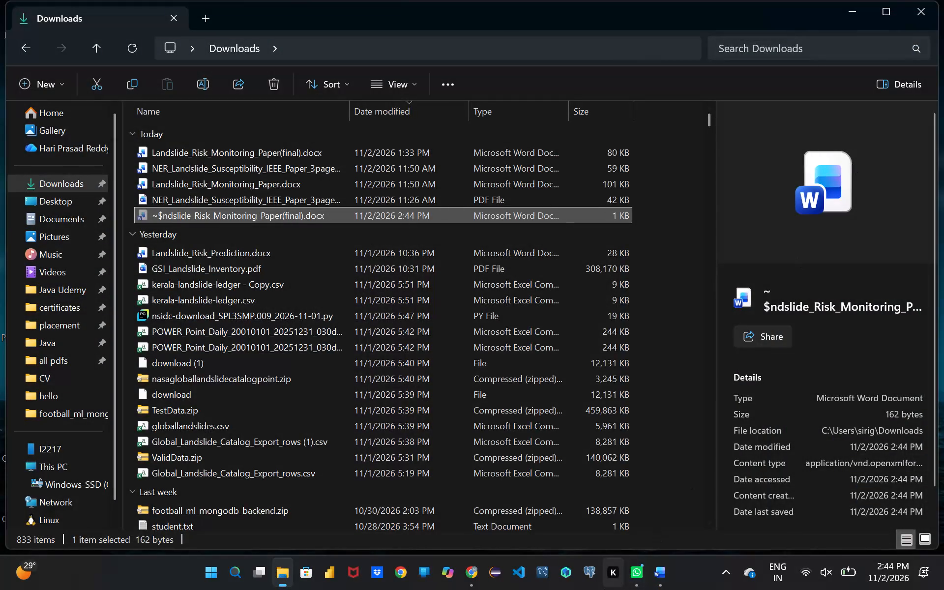
Return to Landslide_Risk_Monitoring_Paper(final).docx and check the line spacing from the methodology section to "B. Evaluation Metrics".
left_click(658, 504)
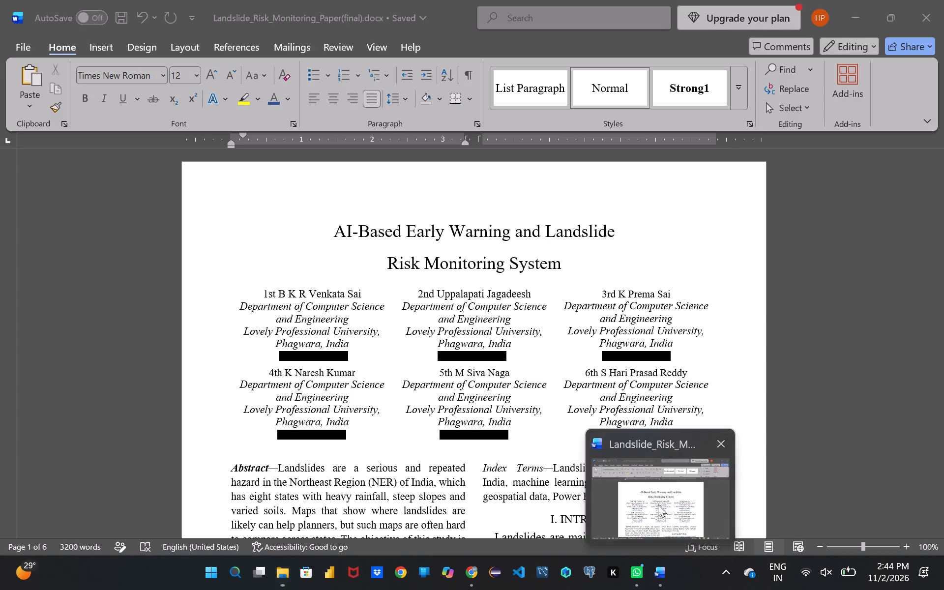
scroll(479, 377, "down", 10)
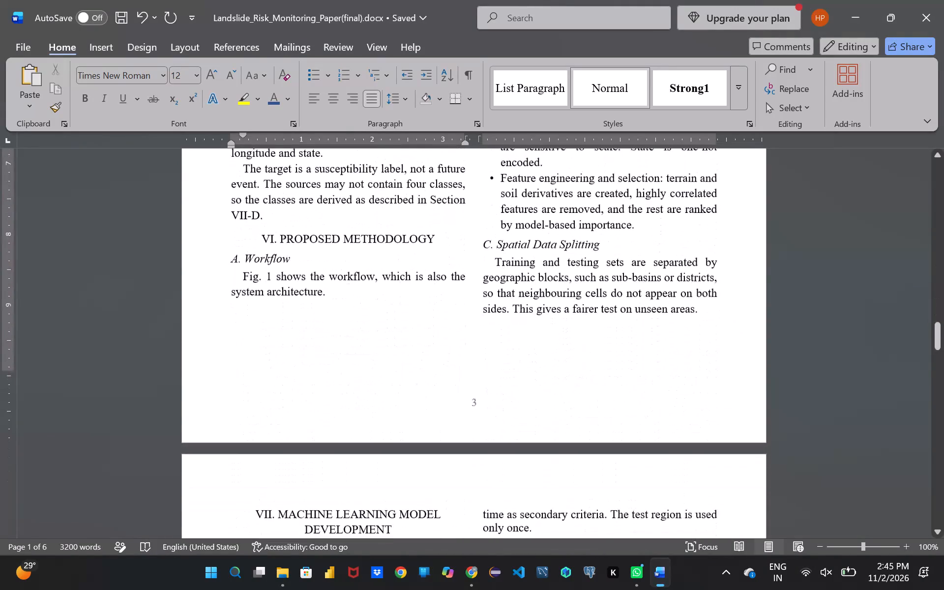
scroll(479, 377, "down", 1)
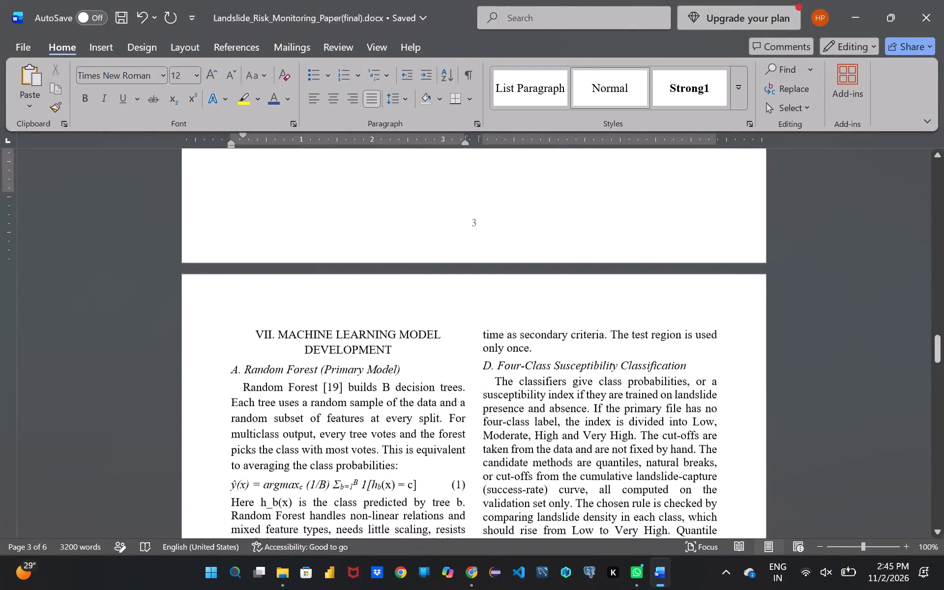
scroll(479, 377, "down", 1)
scroll(479, 377, "up", 1)
scroll(479, 377, "down", 2)
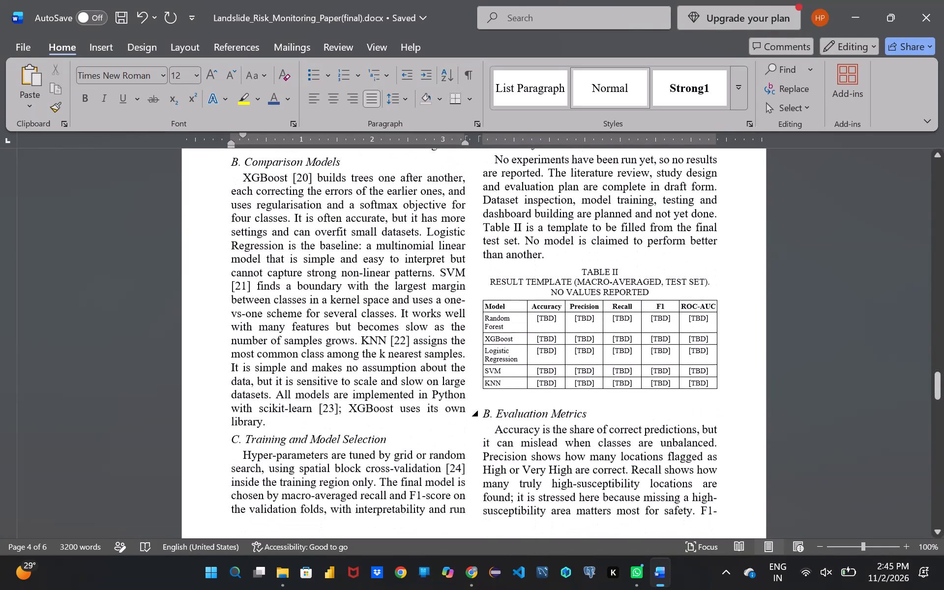
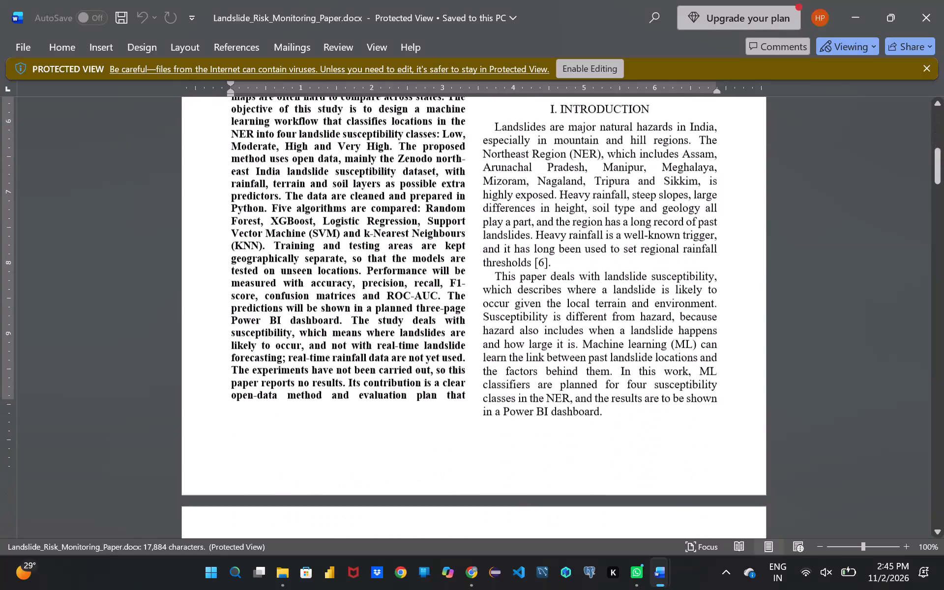
Look through the protected-view Landslide_Risk_Monitoring_Paper.docx, close it and return to Landslide_Risk_Monitoring_Paper(final).docx.
scroll(548, 365, "down", 3)
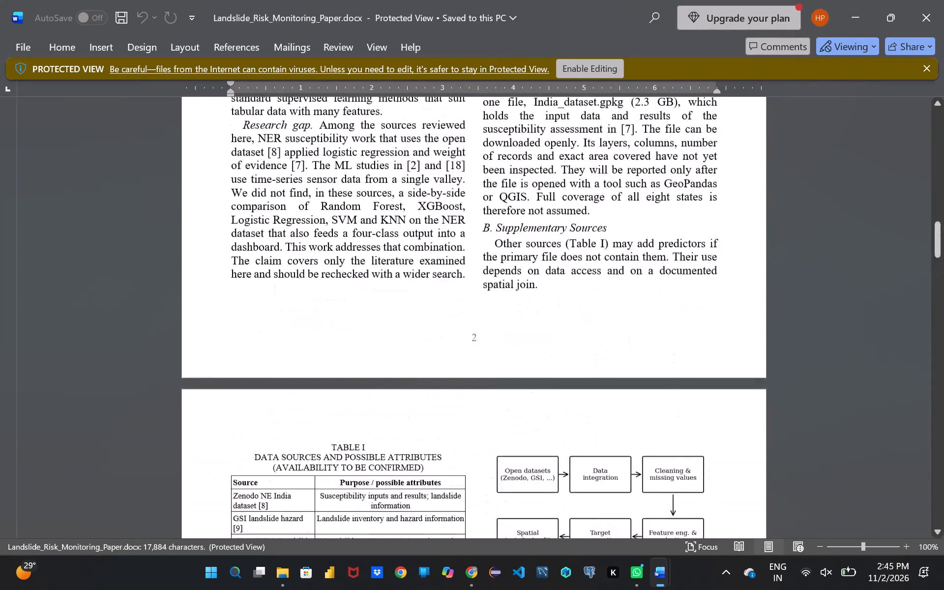
scroll(548, 365, "down", 1)
scroll(548, 365, "up", 1)
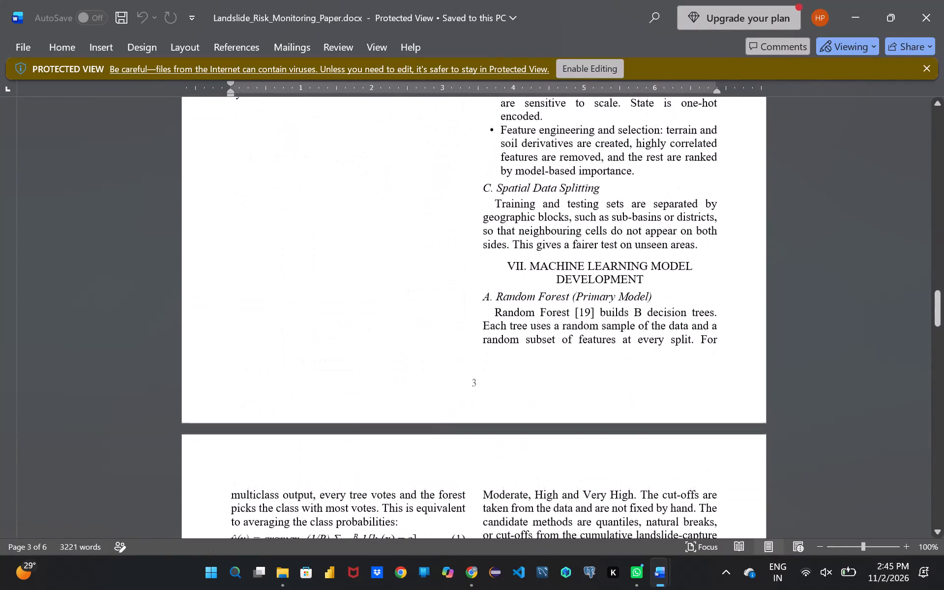
scroll(548, 365, "up", 1)
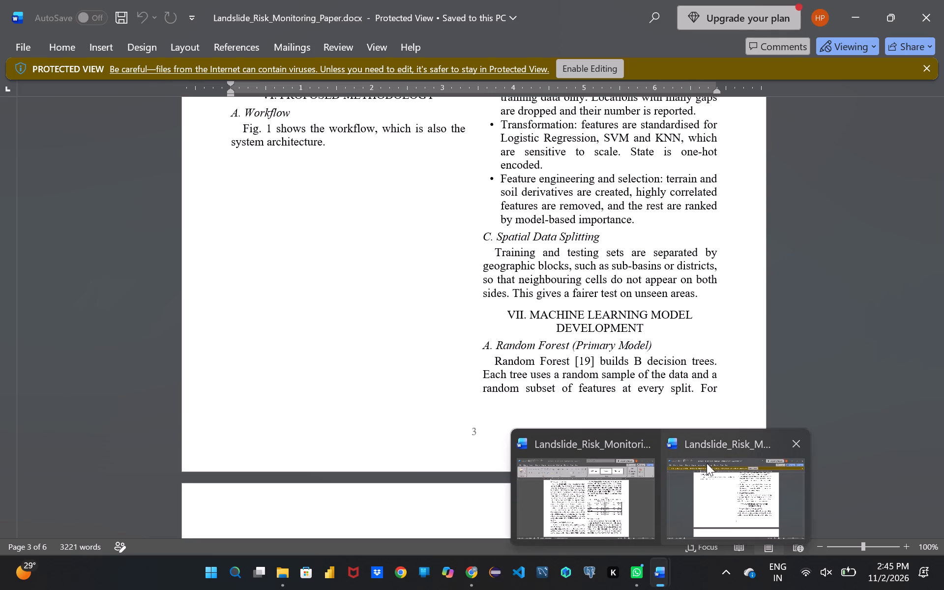
left_click(796, 448)
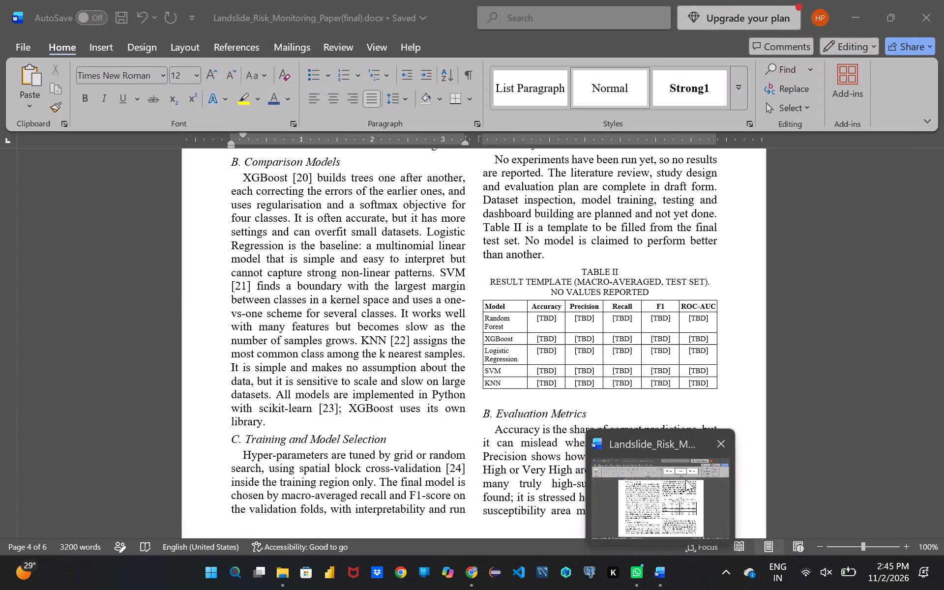
left_click(685, 479)
Set line spacing to 1.15 from "A. Random Forest (Primary Model)" through the first-column text of "C. Training and Model Selection" on page 4.
scroll(526, 424, "down", 2)
scroll(526, 424, "up", 3)
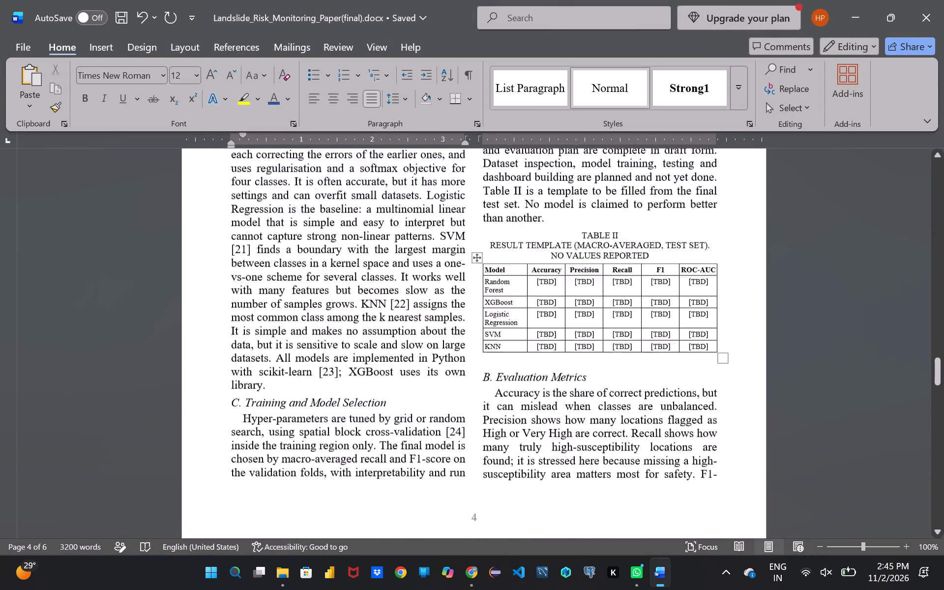
scroll(526, 424, "up", 3)
scroll(526, 424, "down", 3)
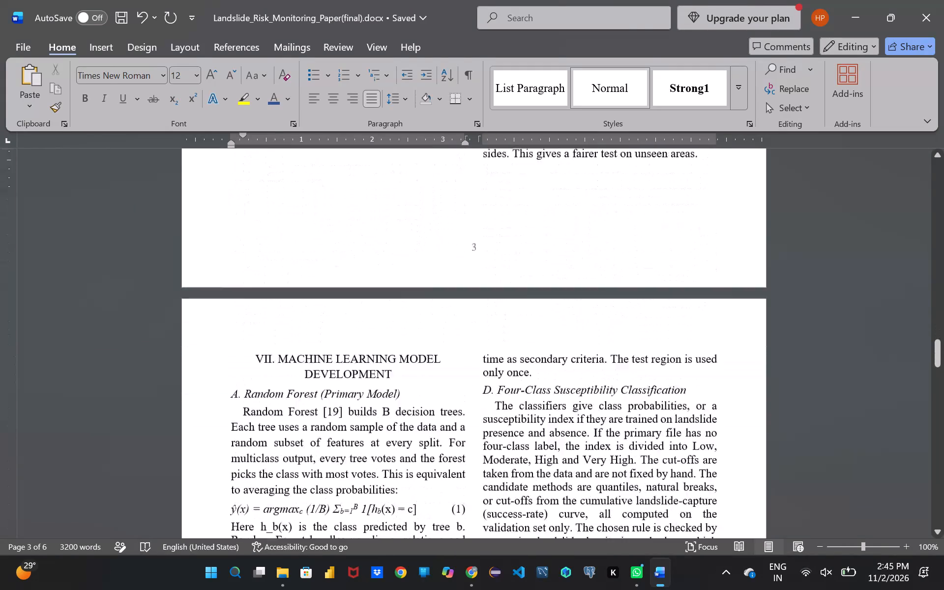
scroll(526, 424, "down", 1)
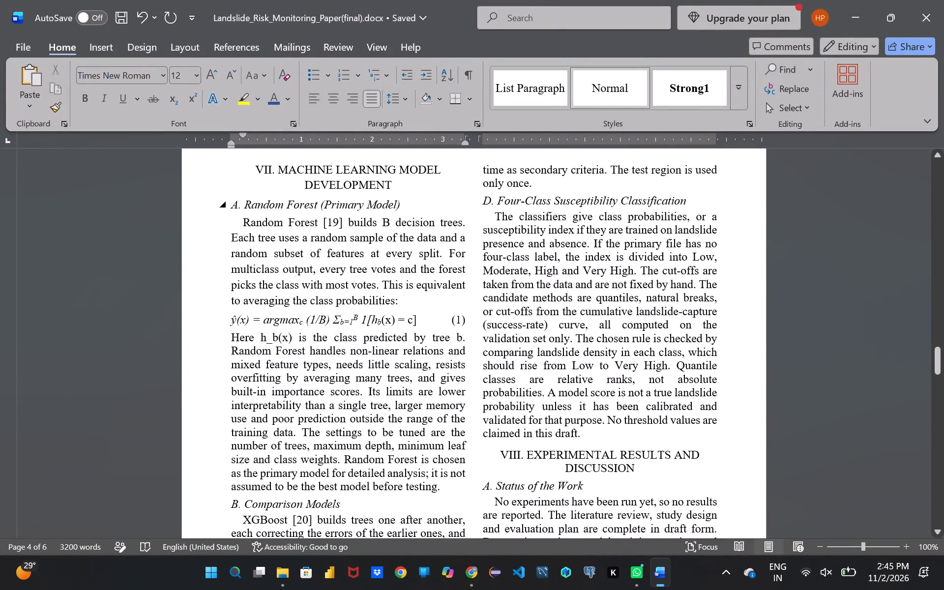
left_click_drag(231, 206, 401, 516)
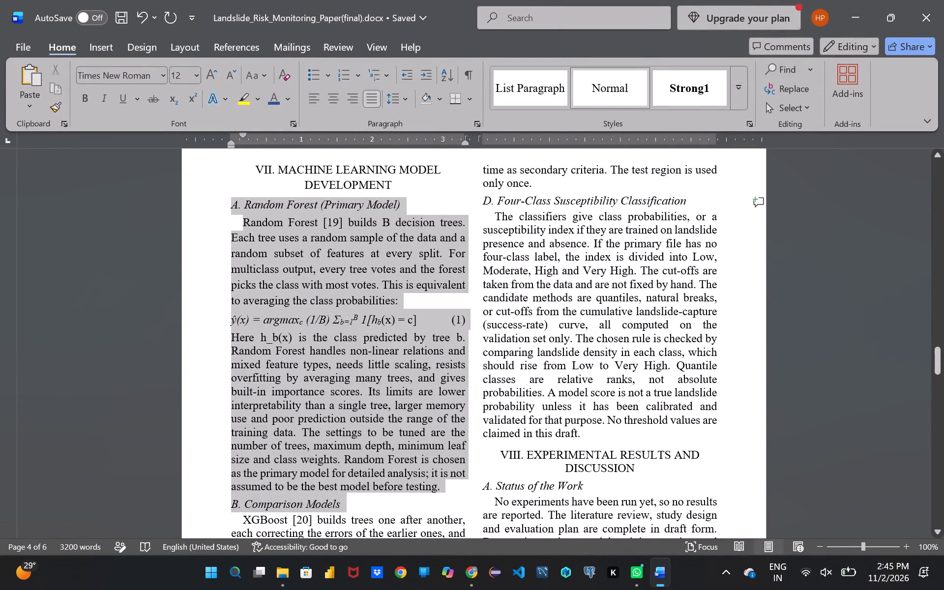
left_click_drag(401, 516, 425, 490)
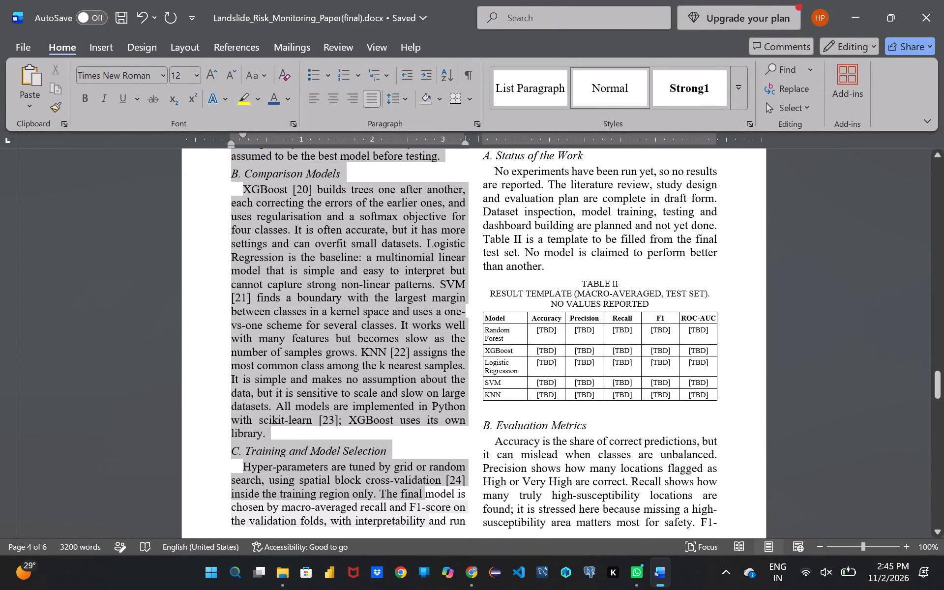
left_click_drag(425, 490, 463, 523)
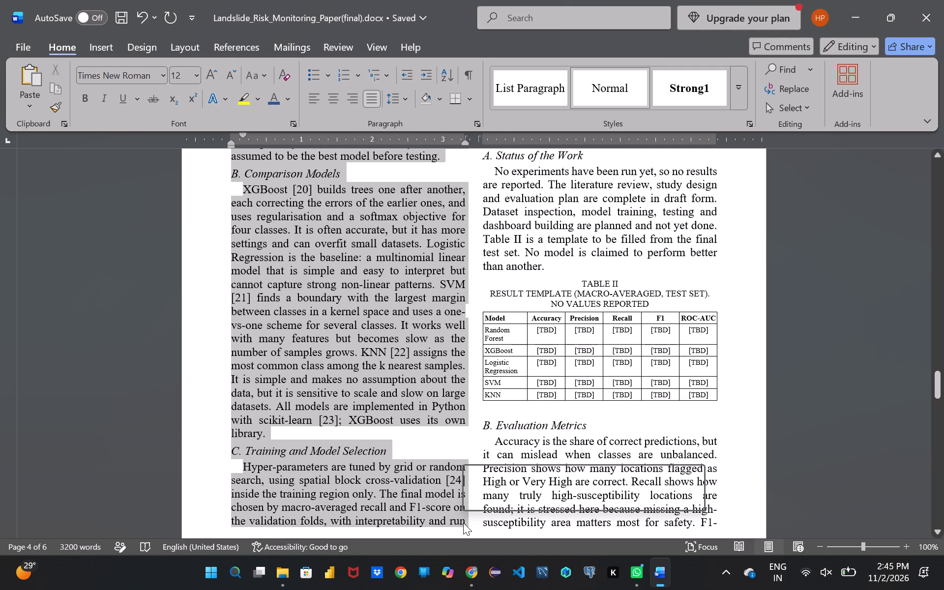
left_click(405, 101)
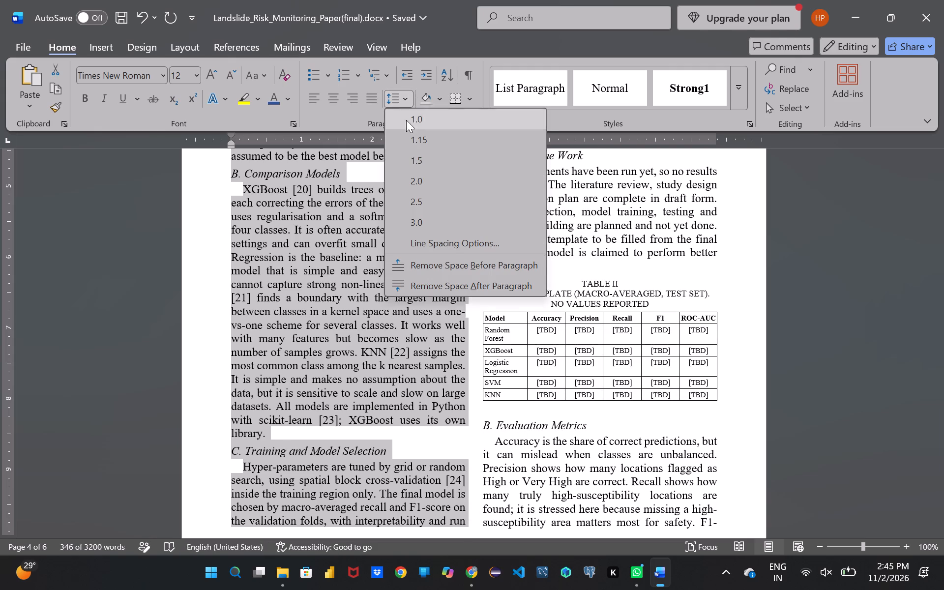
left_click(419, 141)
left_click(381, 326)
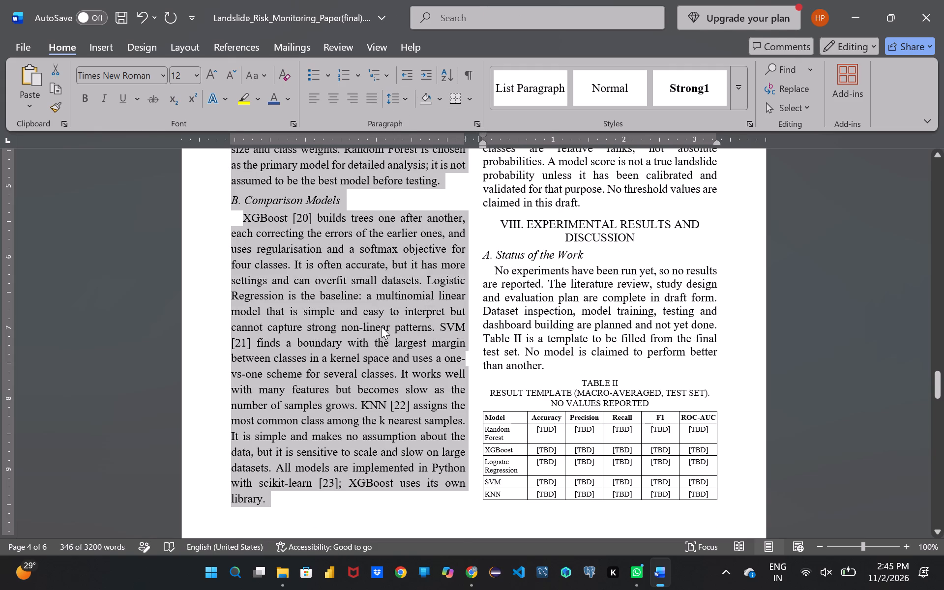
Set line spacing to 1.15 from the "C. Training and Model Selection" paragraph through the end of Table II.
scroll(381, 326, "up", 3)
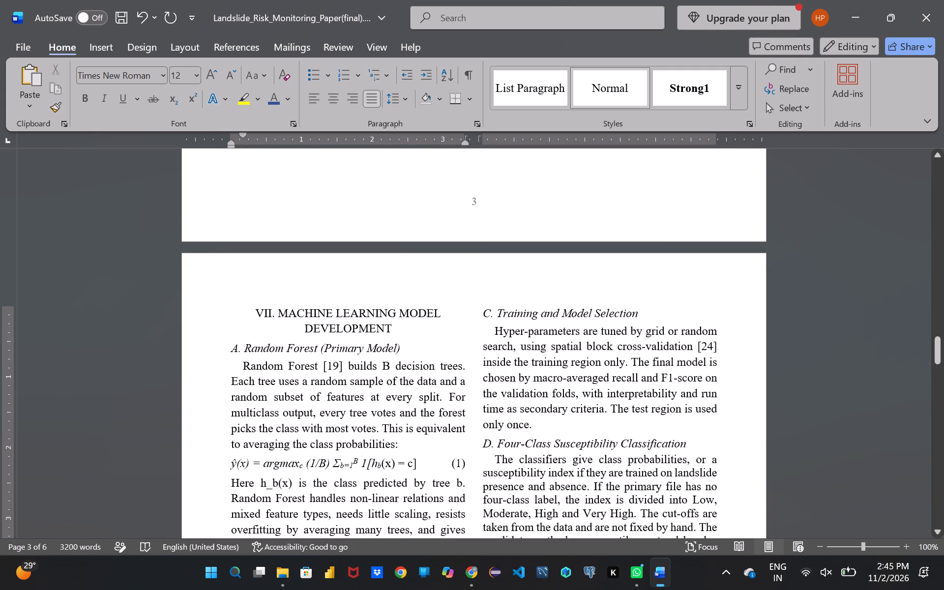
left_click_drag(495, 331, 581, 457)
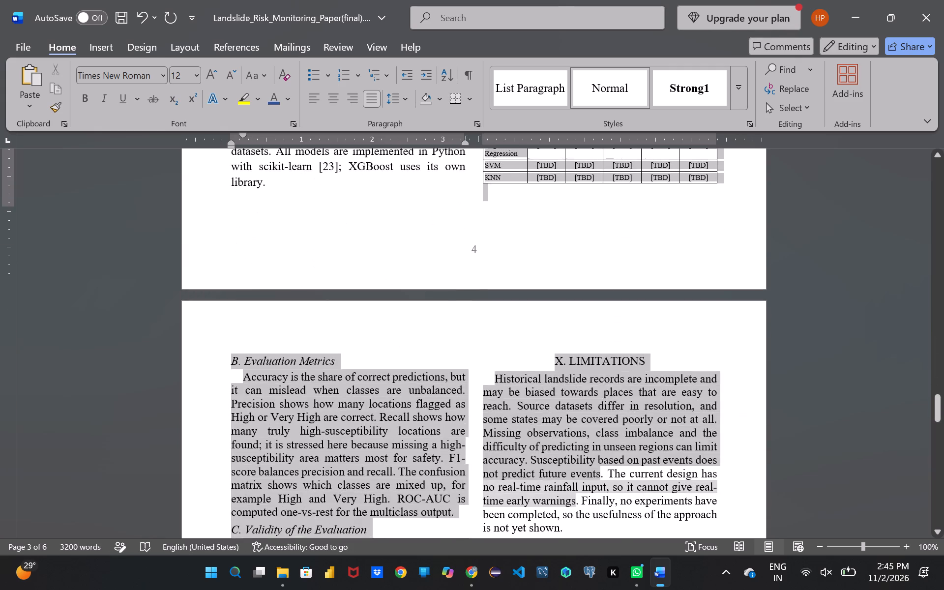
left_click_drag(581, 457, 619, 193)
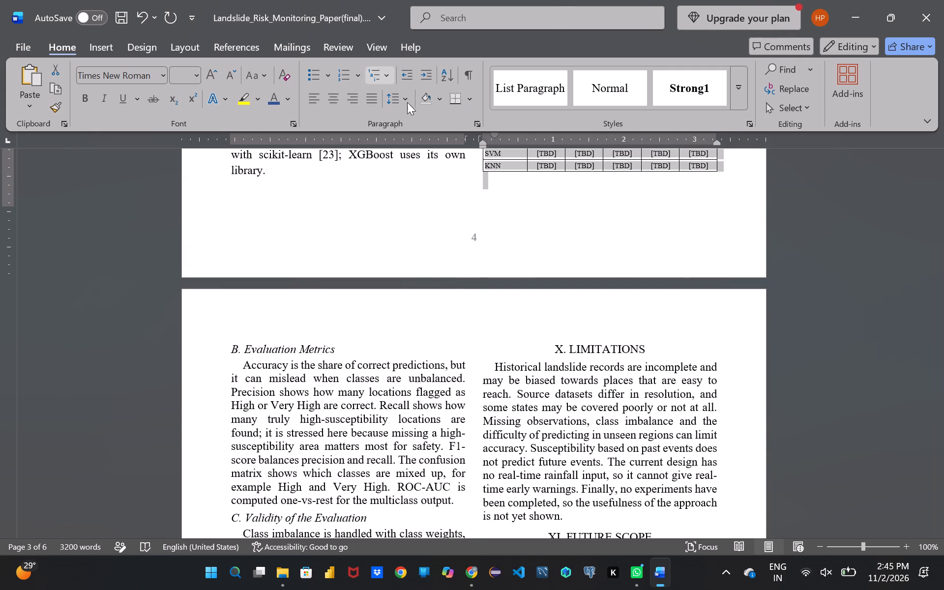
left_click(409, 98)
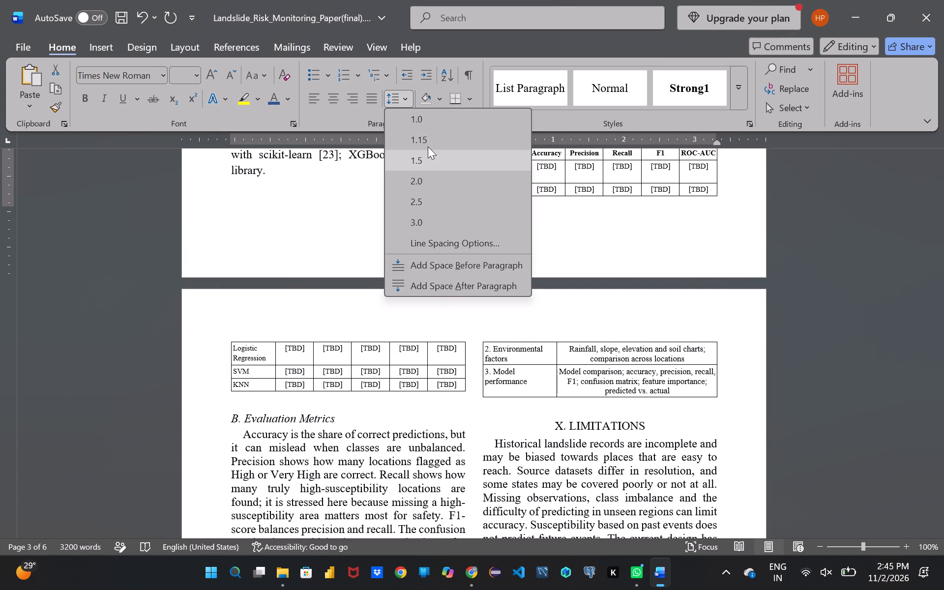
left_click(429, 135)
left_click(398, 303)
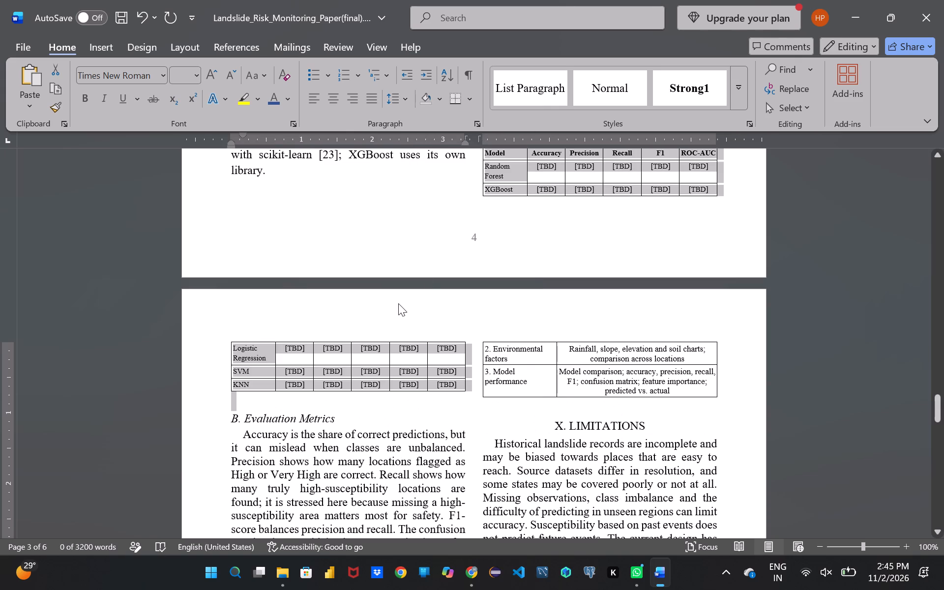
Insert three blank lines before the TABLE II caption to move the caption and its whole table onto page 5.
scroll(398, 303, "up", 1)
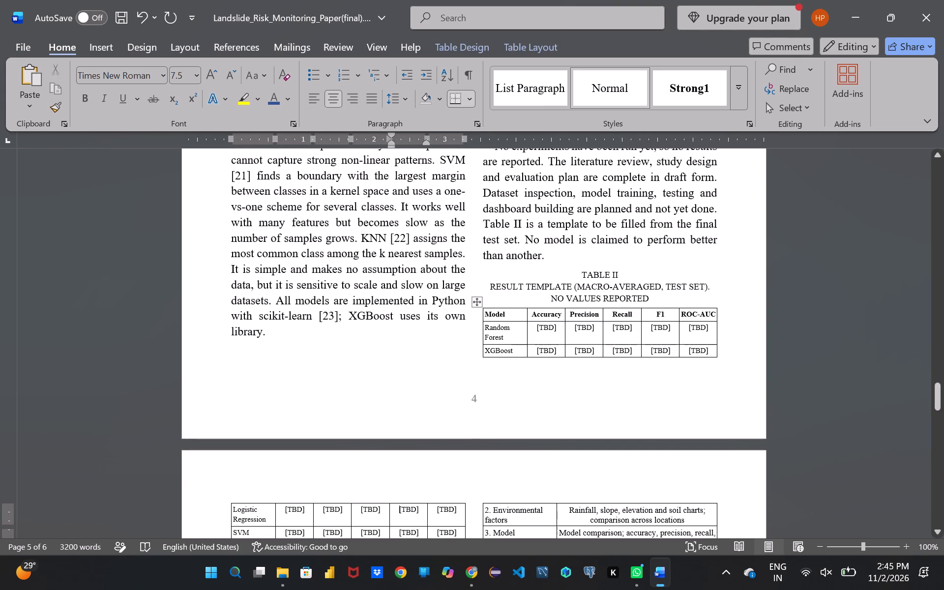
left_click(579, 273)
key("Return")
key("Return")
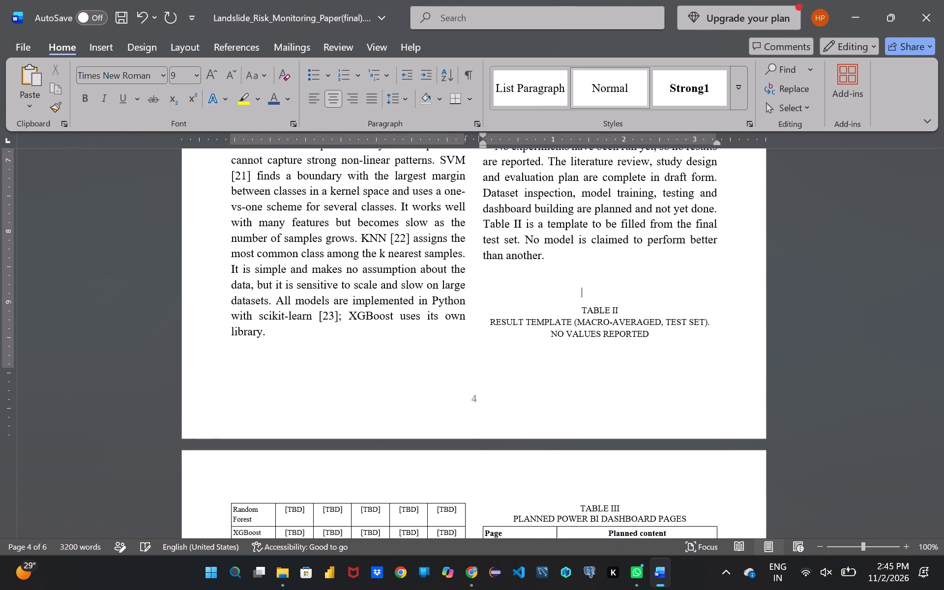
key("Return")
scroll(579, 273, "down", 2)
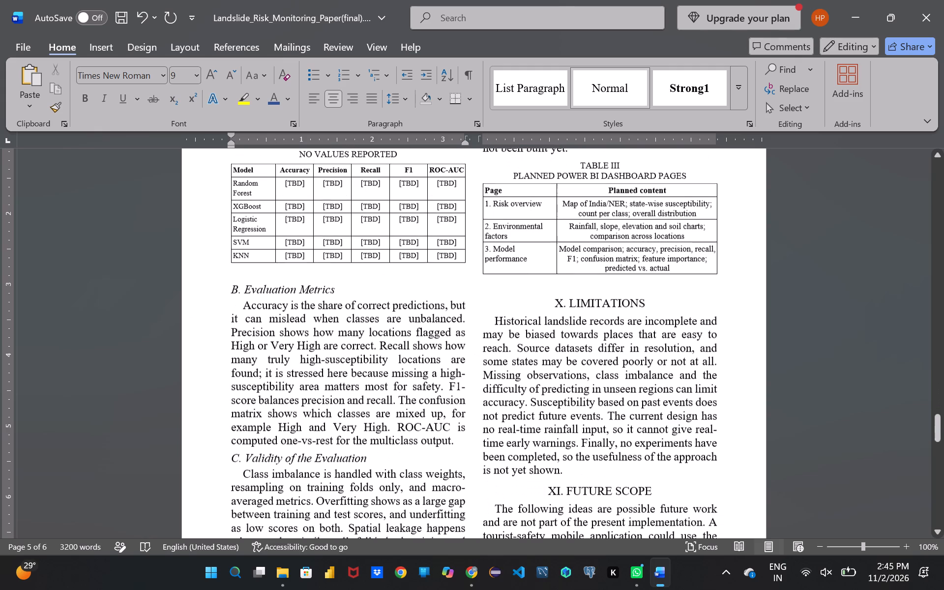
scroll(316, 320, "up", 1)
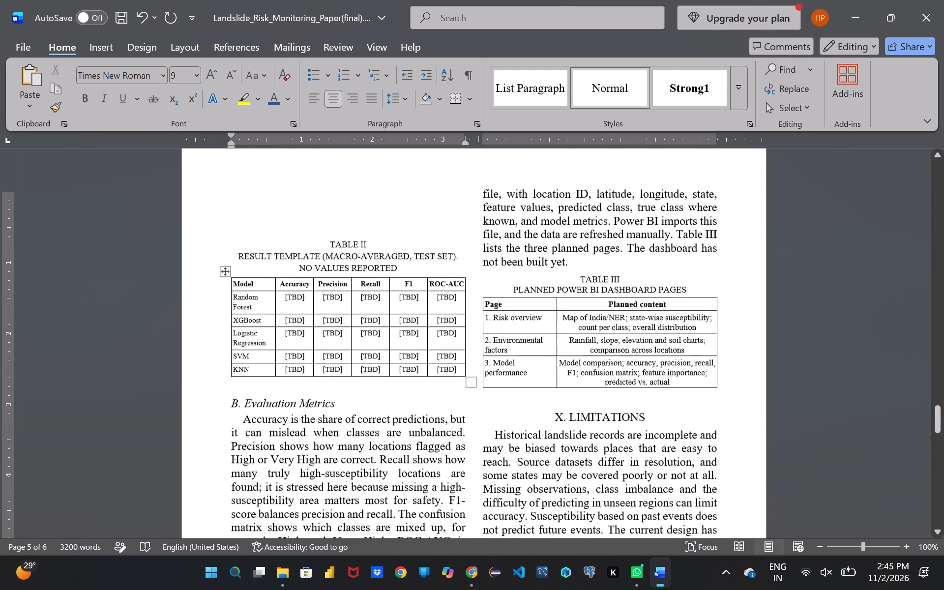
Set line spacing to 1.15 from "B. Evaluation Metrics" through the opening paragraph of "IX. Power BI Dashboard Development".
scroll(316, 320, "down", 2)
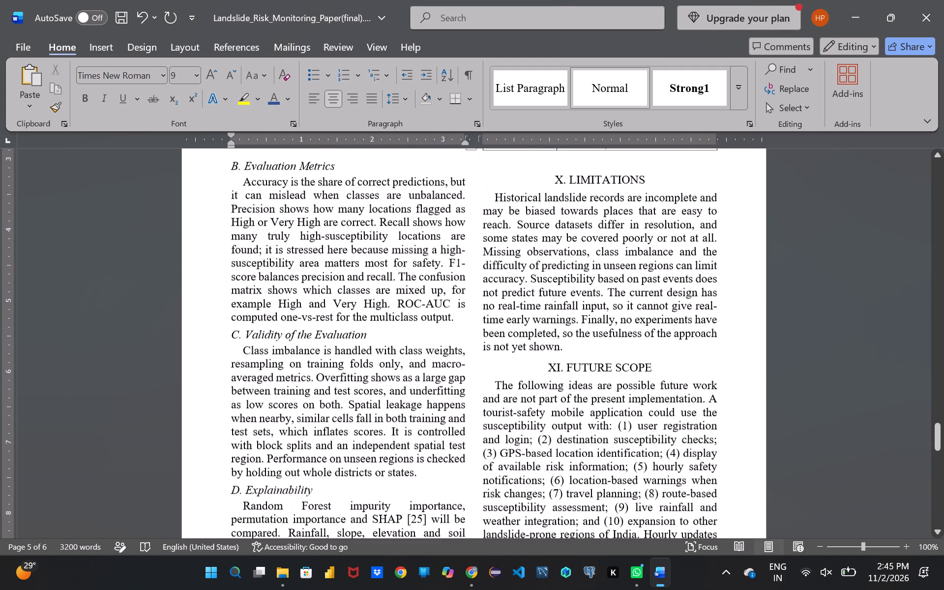
scroll(316, 320, "up", 5)
scroll(316, 320, "down", 1)
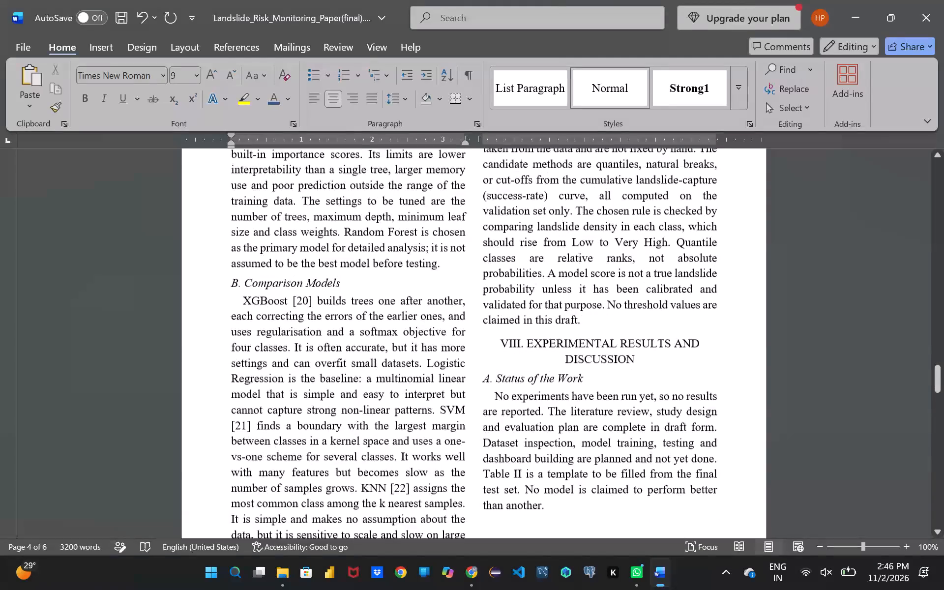
scroll(316, 320, "down", 4)
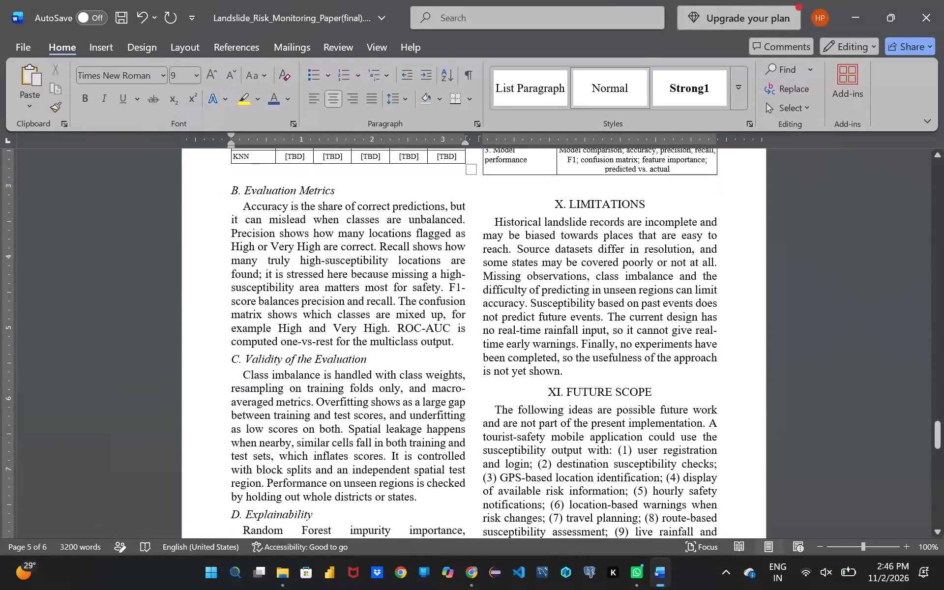
left_click_drag(232, 186, 388, 461)
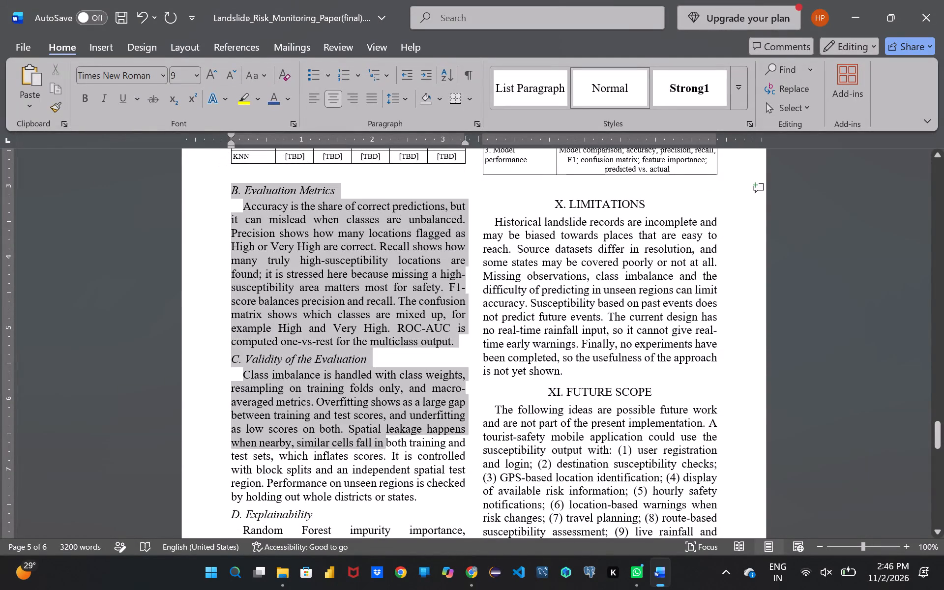
left_click_drag(388, 461, 459, 323)
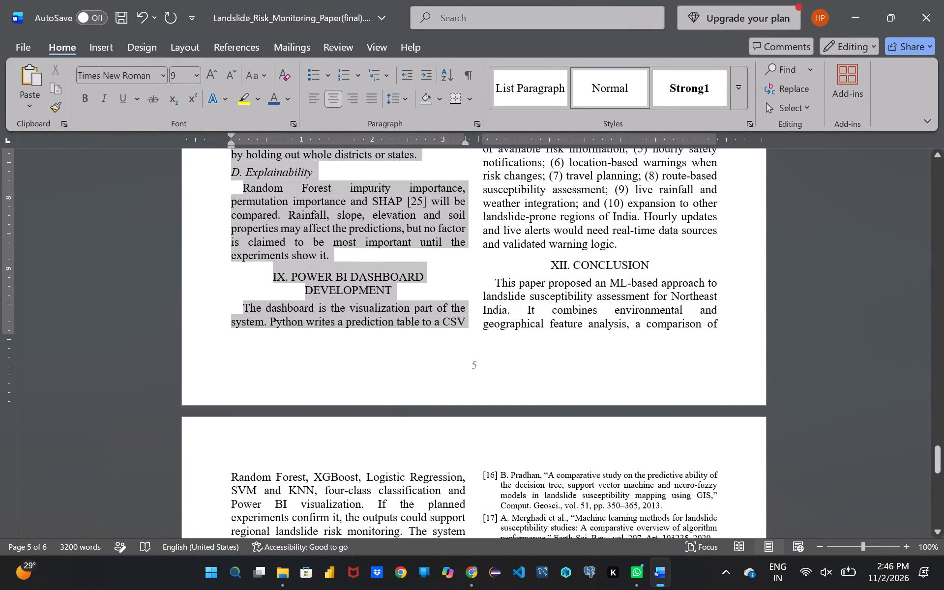
left_click_drag(459, 323, 459, 323)
left_click(405, 102)
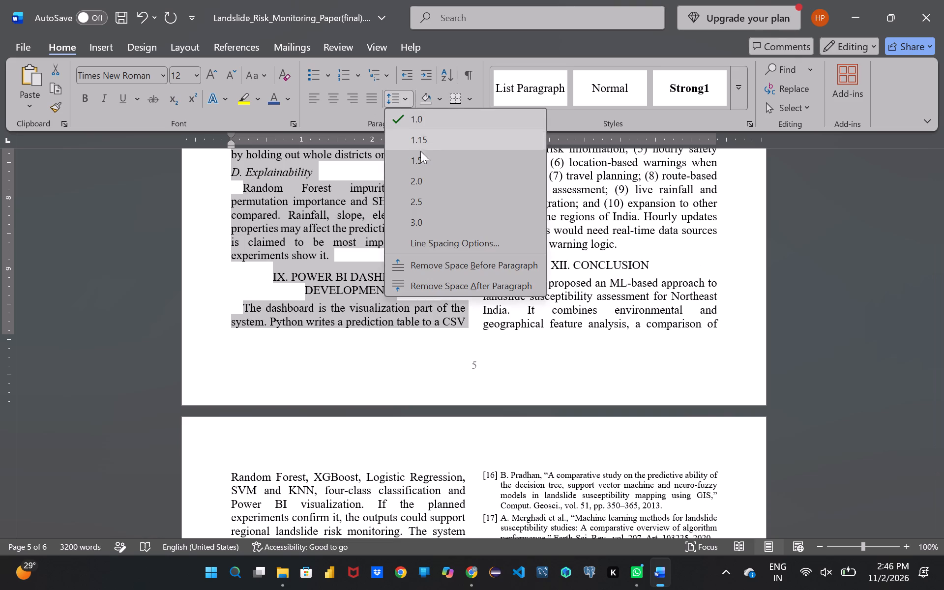
left_click(417, 136)
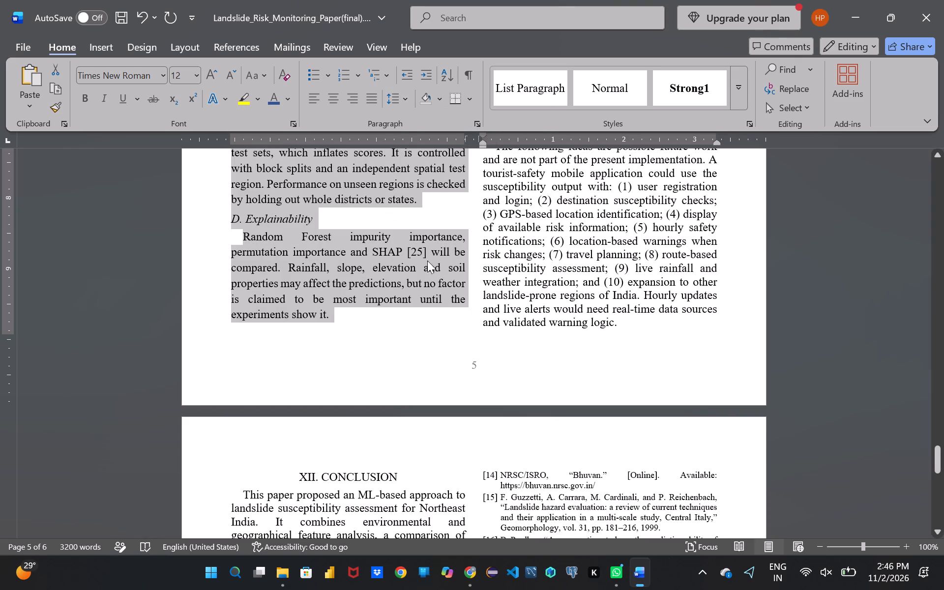
left_click(385, 270)
Apply 1.15 line spacing to the "IX. Power BI Dashboard Development" heading and its paragraph above Table III.
scroll(442, 276, "up", 3)
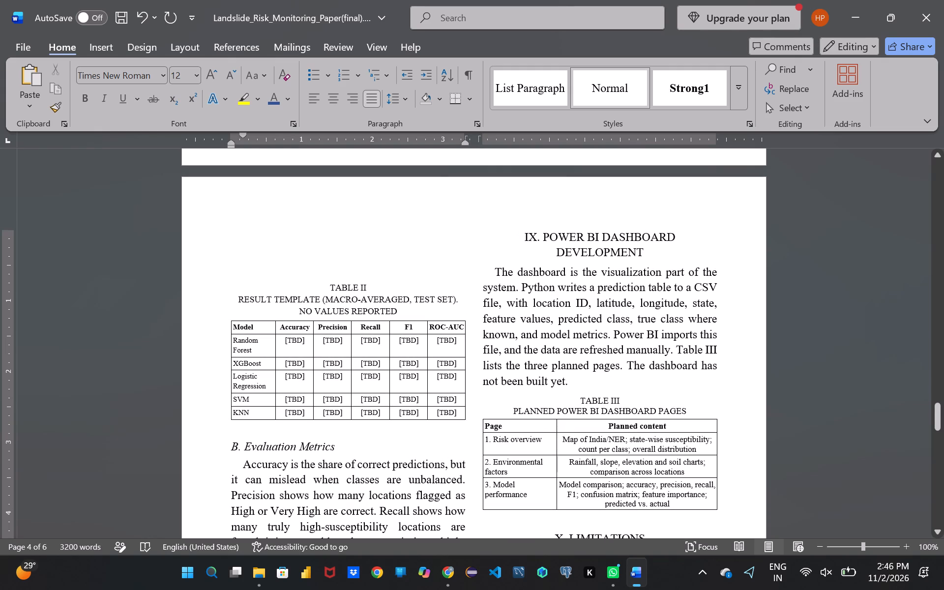
left_click_drag(525, 236, 567, 378)
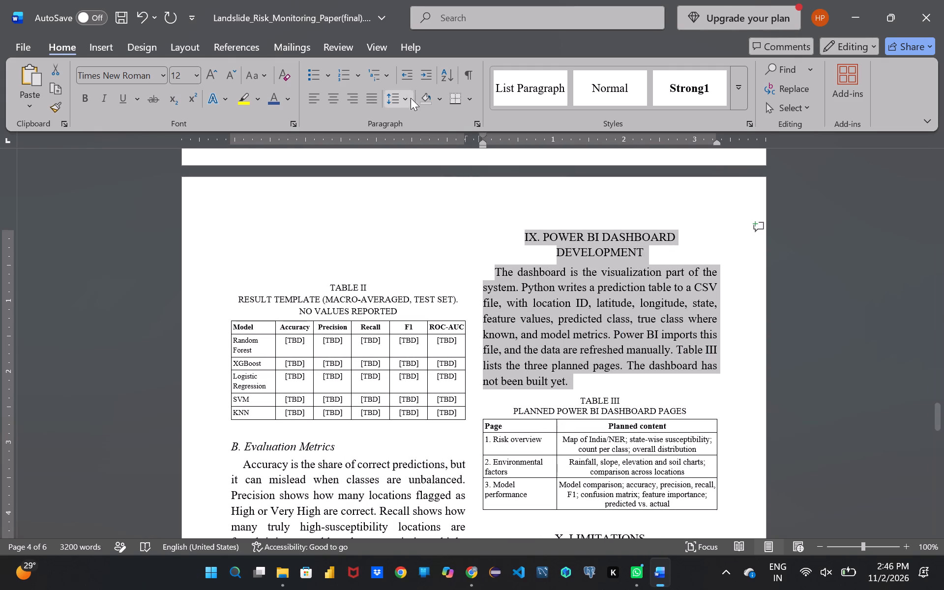
left_click(406, 94)
left_click(423, 138)
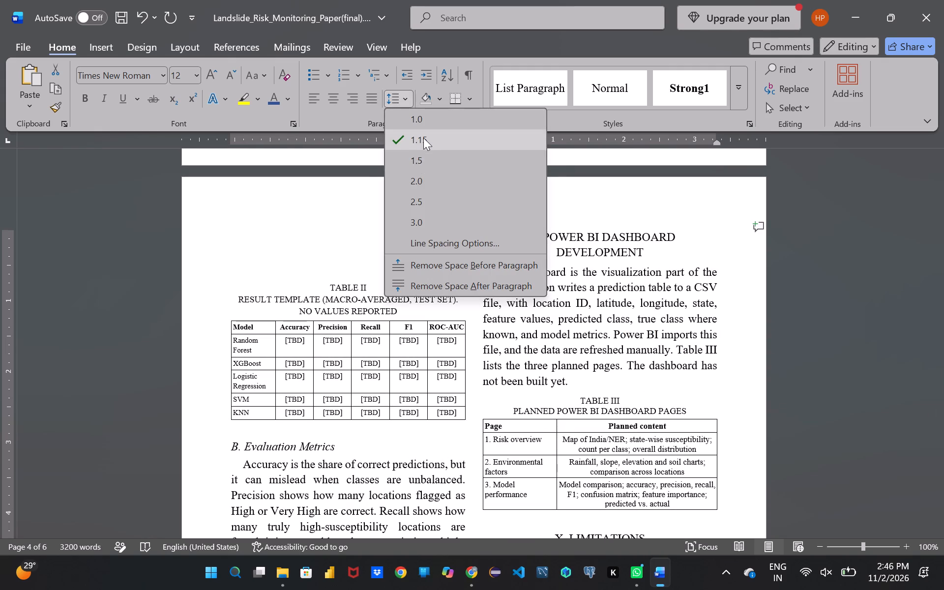
Set line spacing to 1.15 from the "X. LIMITATIONS" heading through the end of the "XI. FUTURE SCOPE" paragraph.
scroll(526, 322, "down", 1)
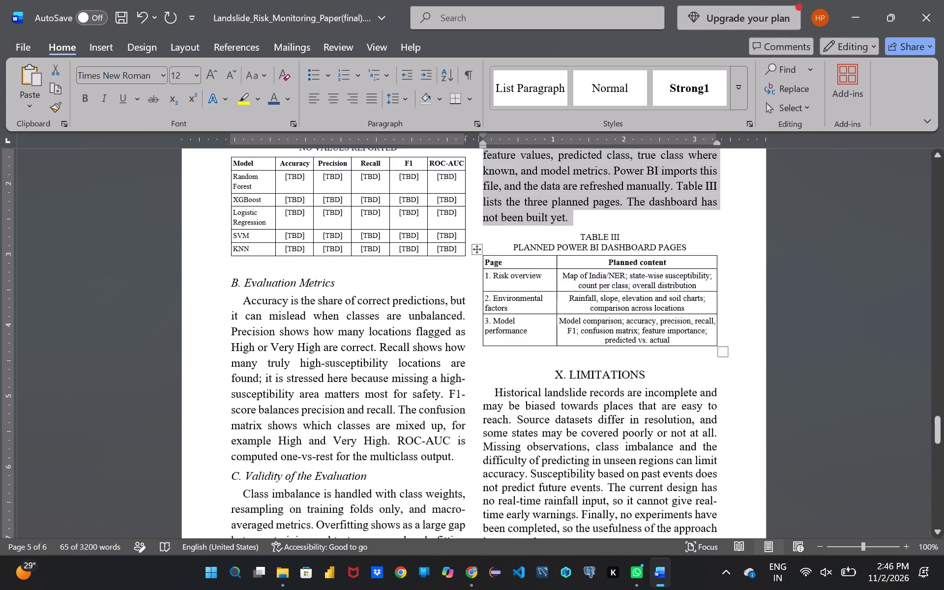
scroll(526, 322, "down", 1)
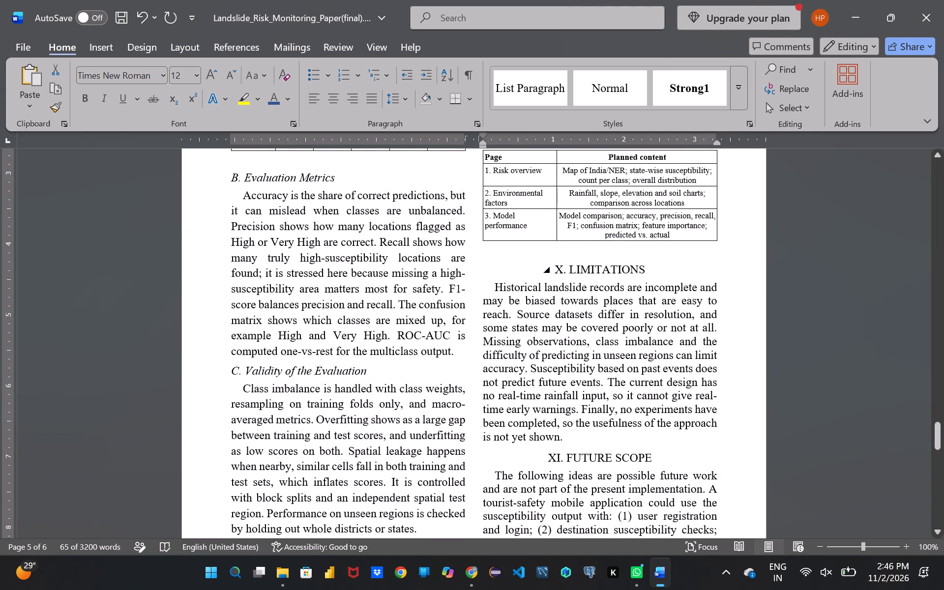
left_click_drag(554, 272, 611, 425)
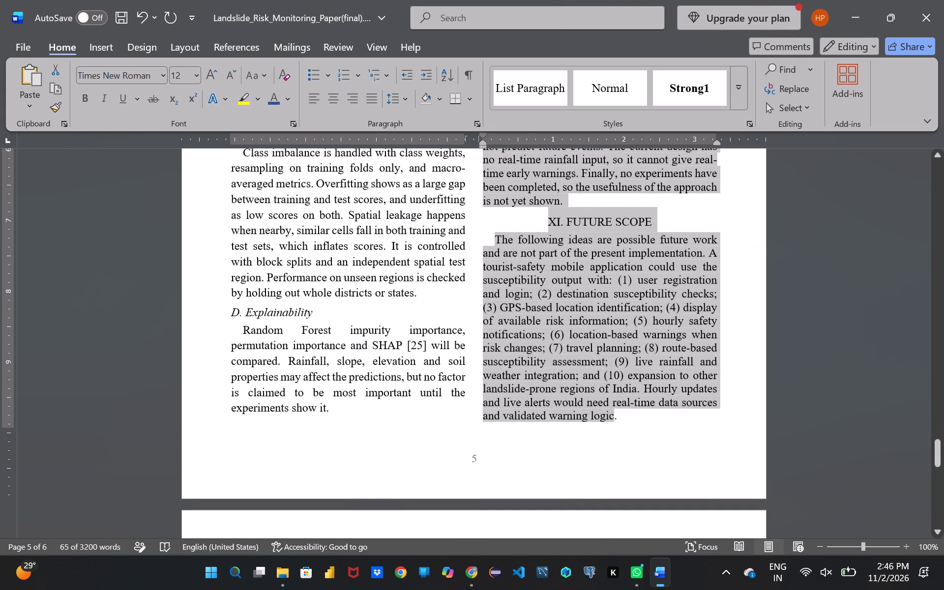
left_click_drag(611, 425, 619, 418)
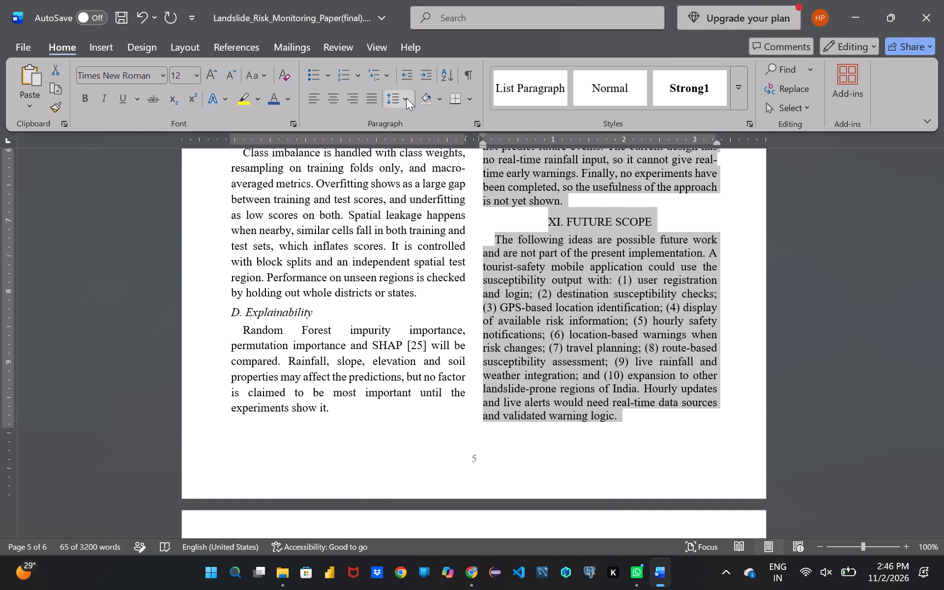
left_click(406, 98)
left_click(405, 138)
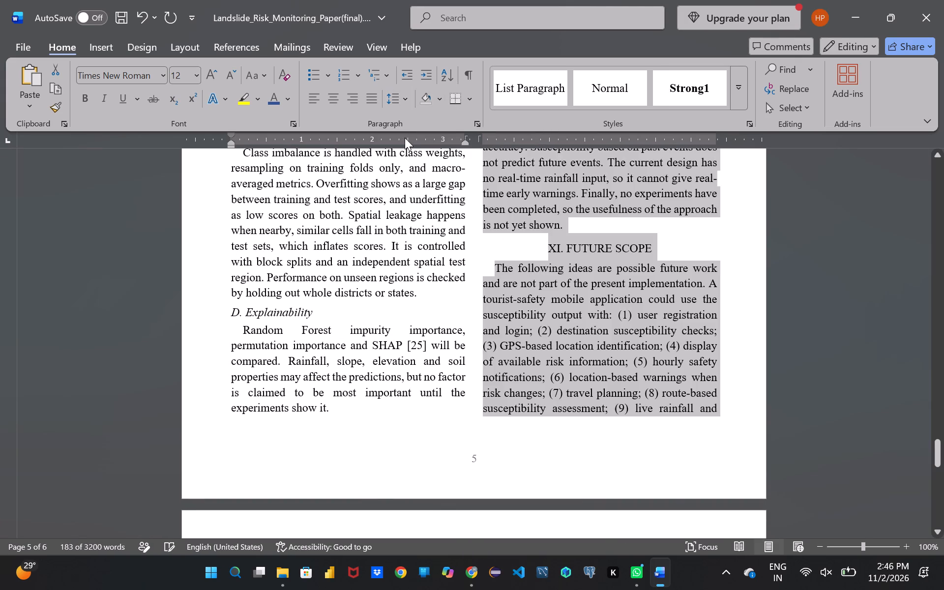
left_click(554, 314)
Set line spacing to 1.15 from the Future Scope text continuing on page 6 through Conclusion, Acknowledgment and reference [9].
scroll(554, 314, "up", 3)
scroll(554, 314, "down", 6)
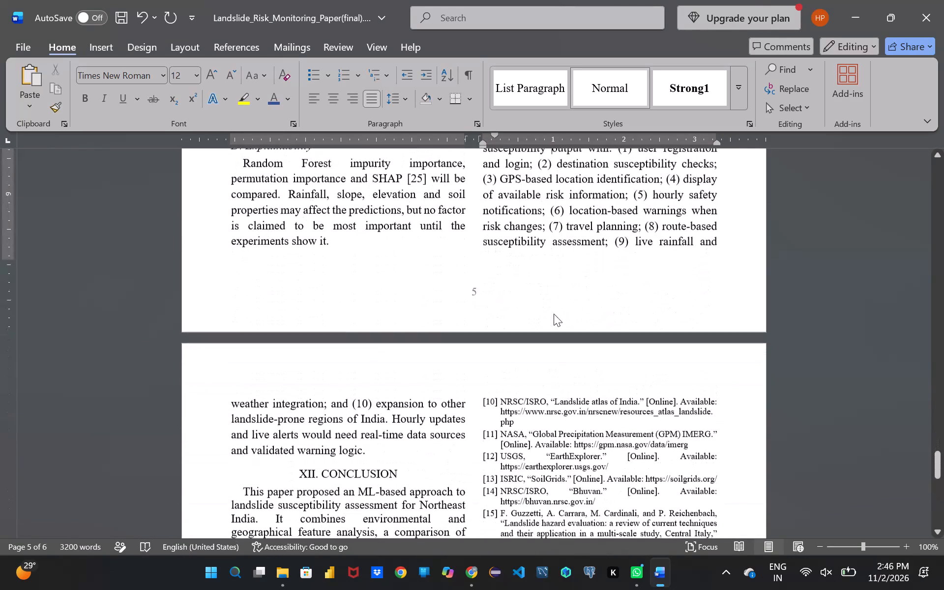
scroll(554, 314, "down", 2)
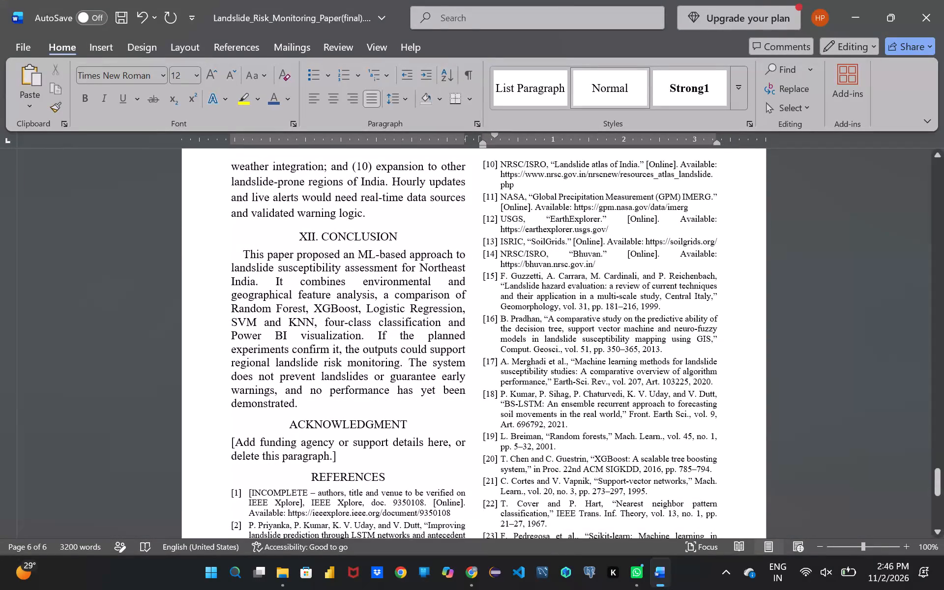
left_click_drag(228, 165, 418, 522)
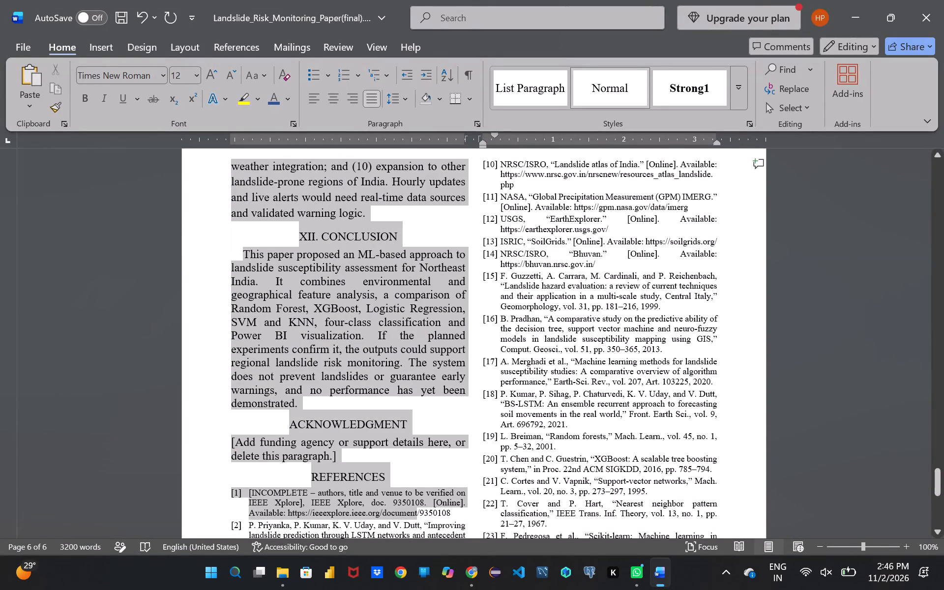
left_click_drag(418, 522, 429, 545)
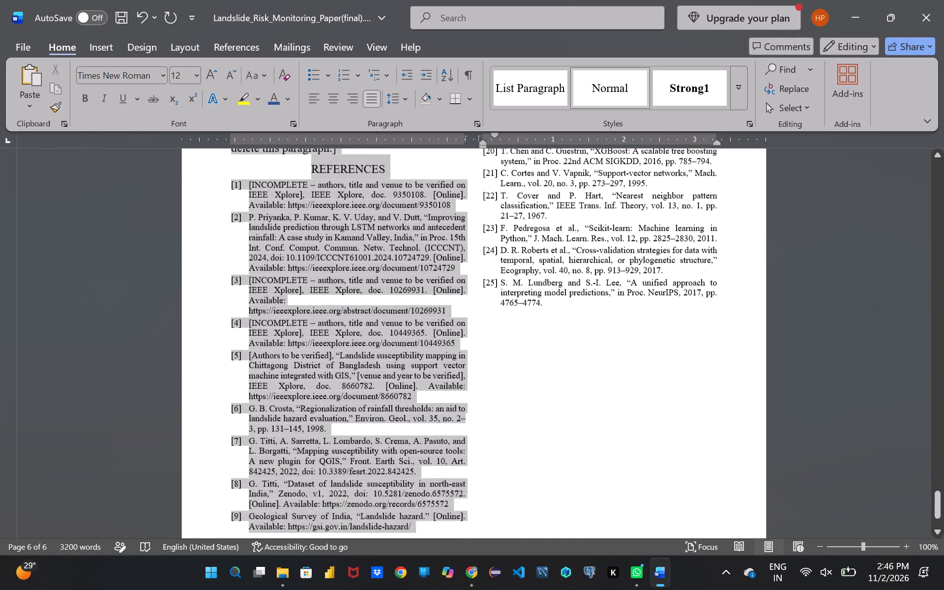
left_click_drag(429, 545, 411, 434)
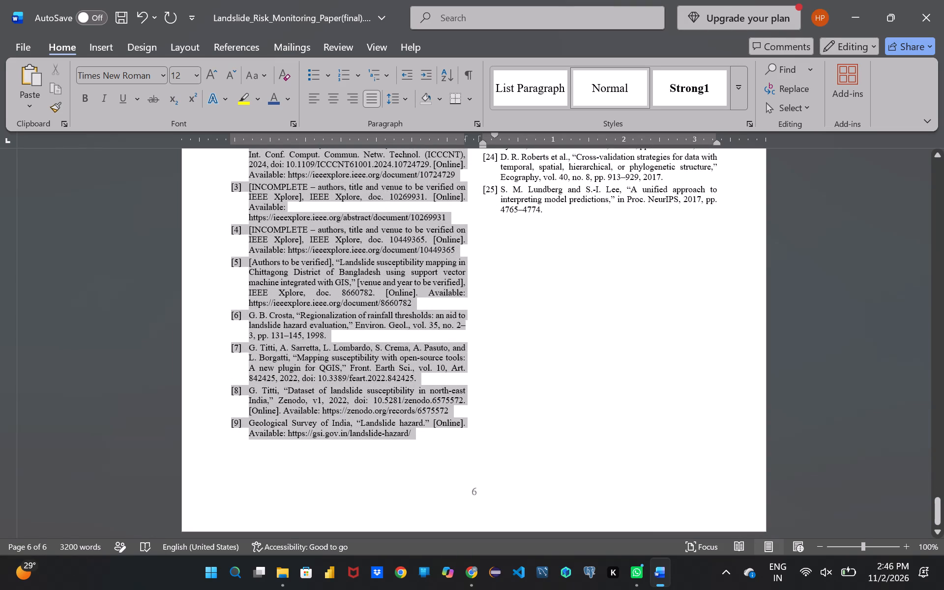
left_click_drag(411, 434, 329, 405)
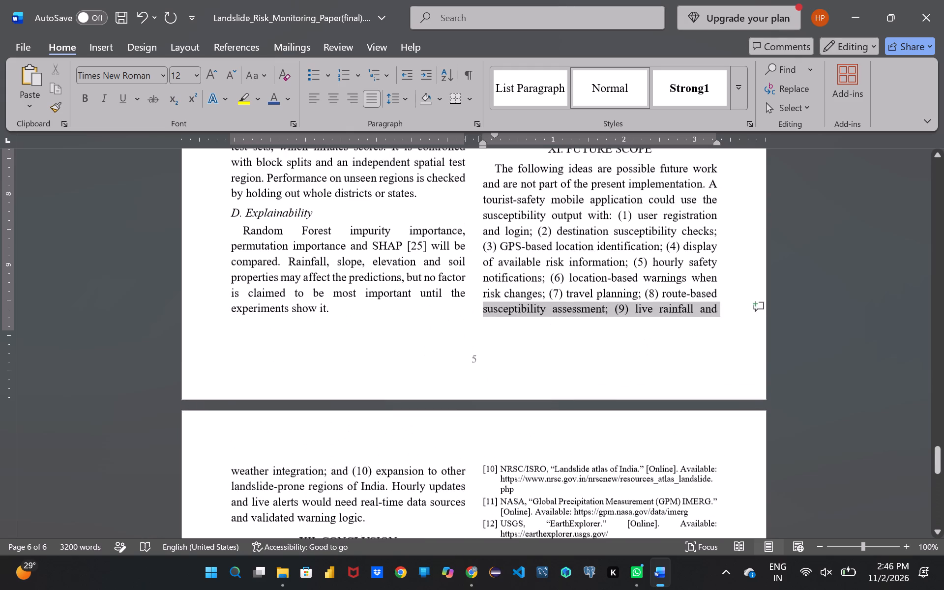
left_click_drag(329, 405, 383, 521)
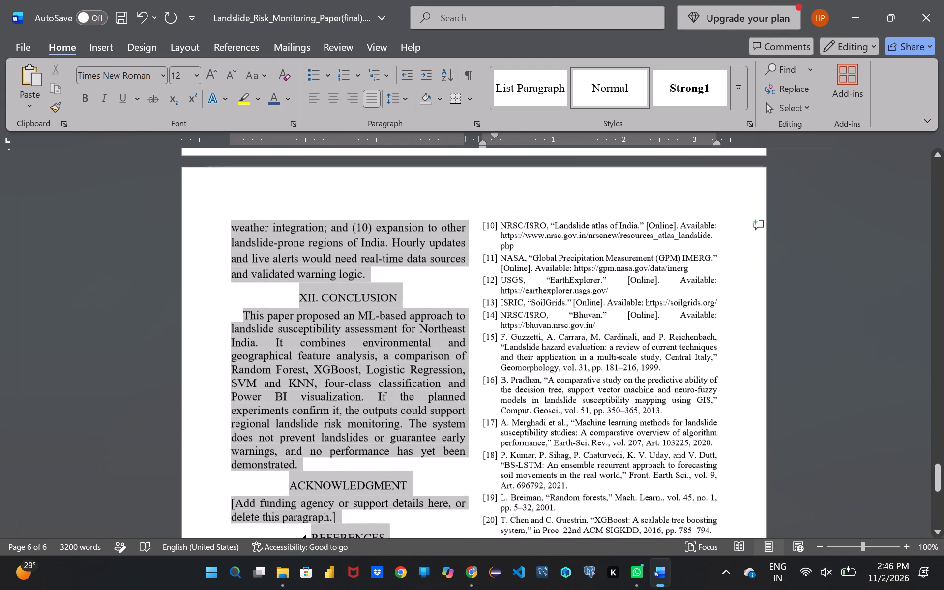
left_click_drag(383, 521, 412, 541)
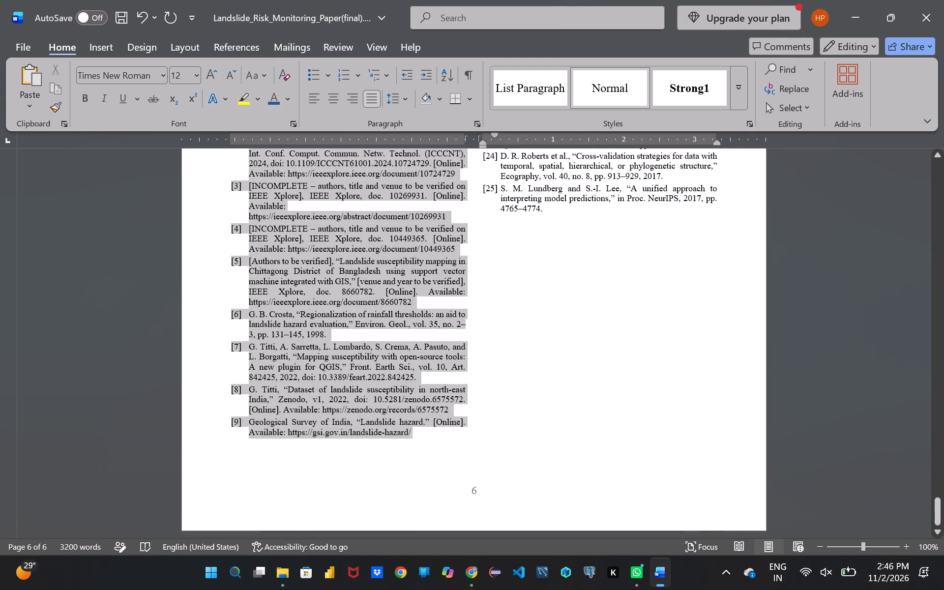
left_click_drag(412, 541, 412, 427)
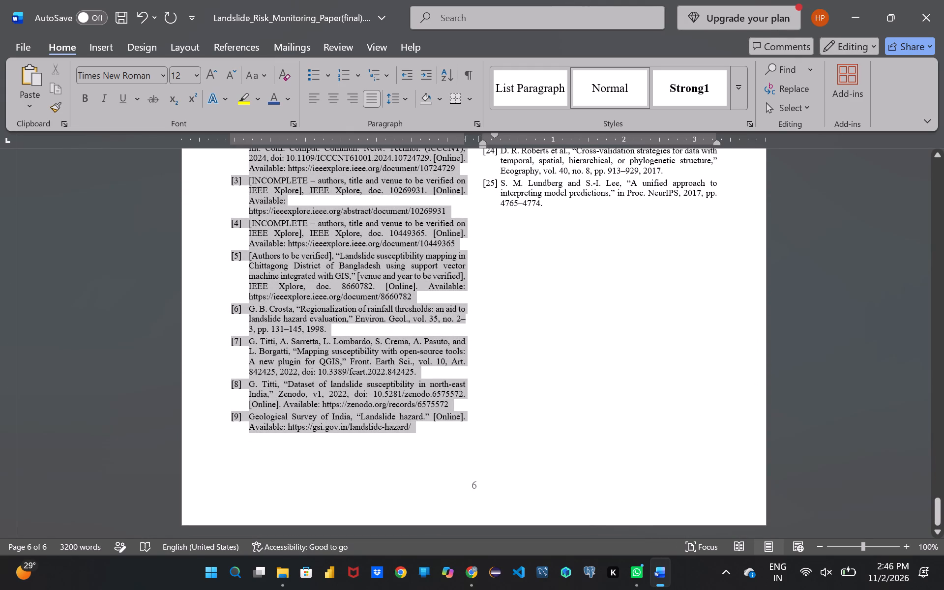
left_click_drag(412, 427, 412, 426)
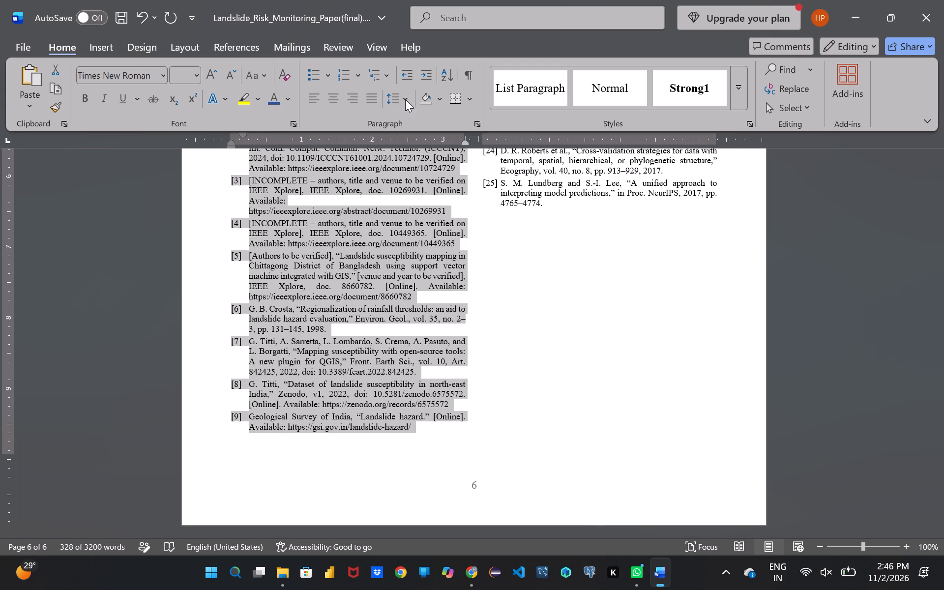
left_click(405, 99)
left_click(423, 143)
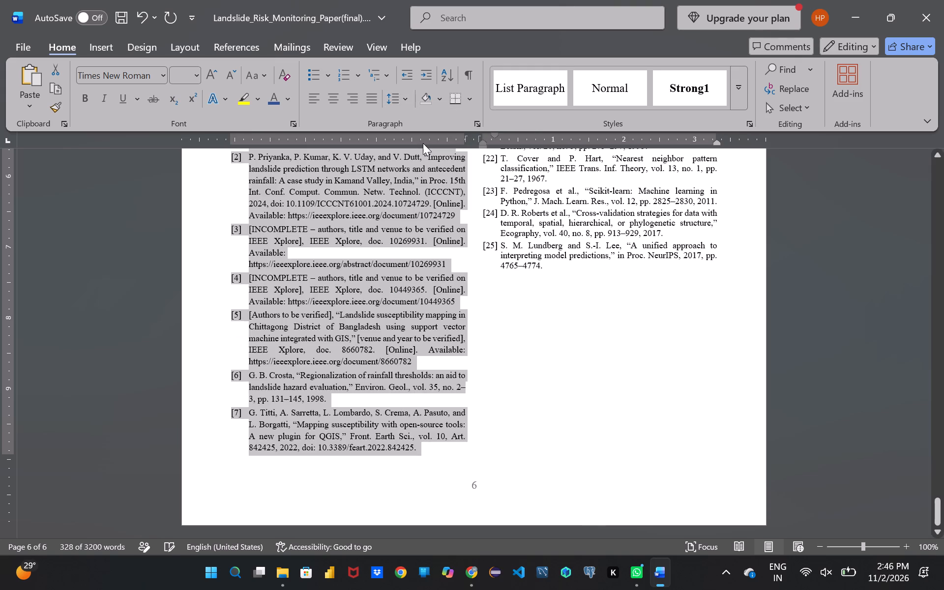
left_click(390, 349)
Set line spacing to 1.15 for references [8] through [25] in the second column of page 6.
scroll(390, 349, "up", 3)
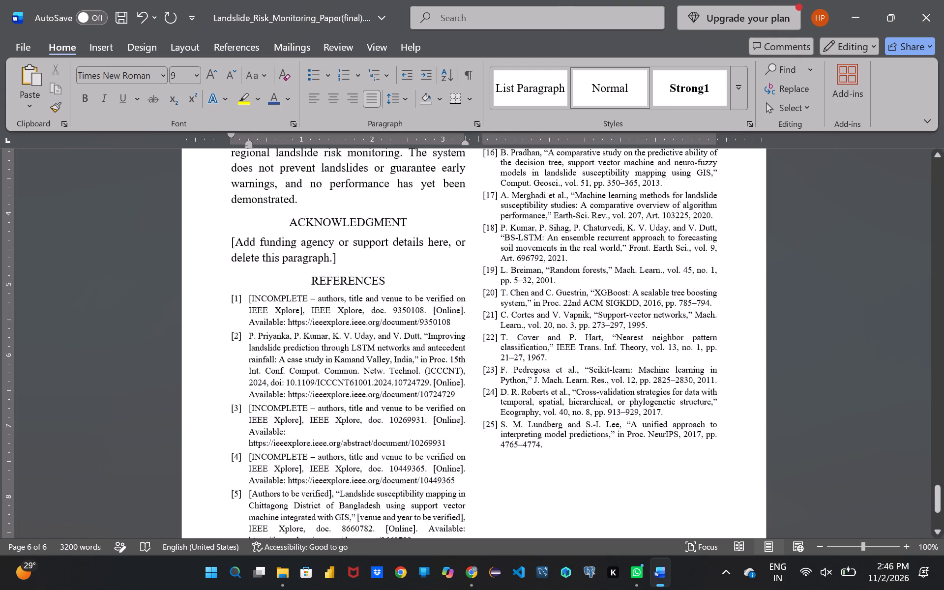
scroll(390, 349, "up", 3)
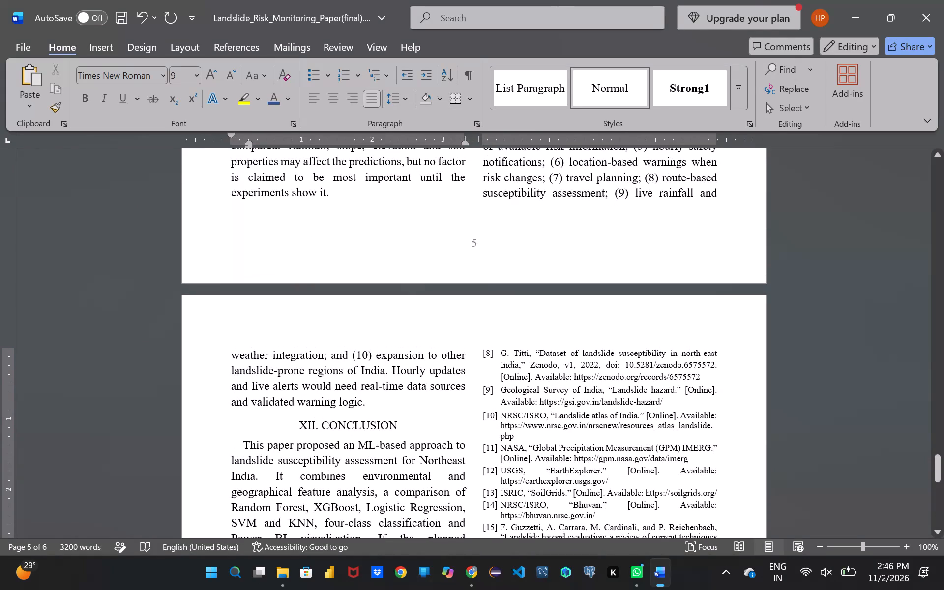
left_click(482, 354)
left_click_drag(482, 354, 558, 577)
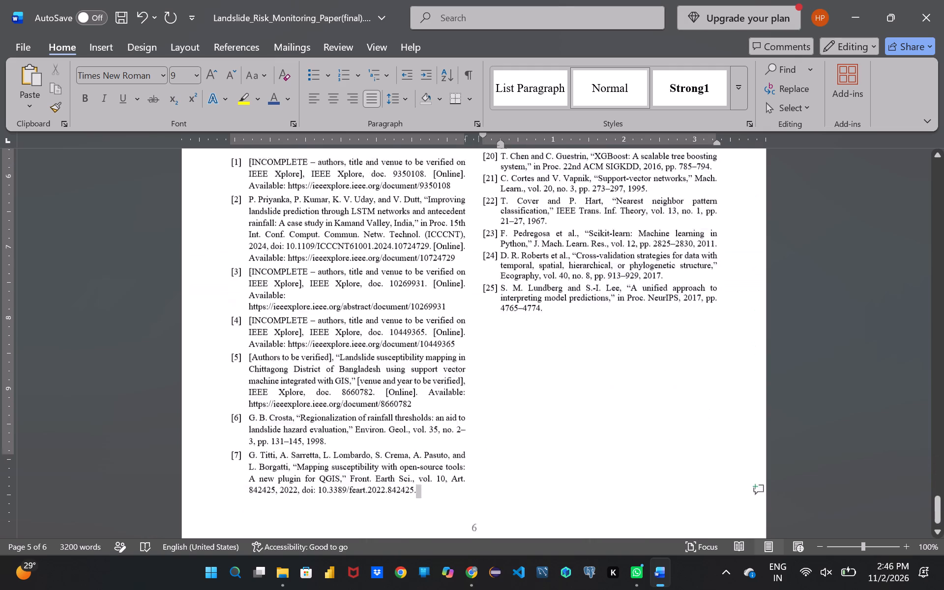
left_click_drag(558, 577, 566, 264)
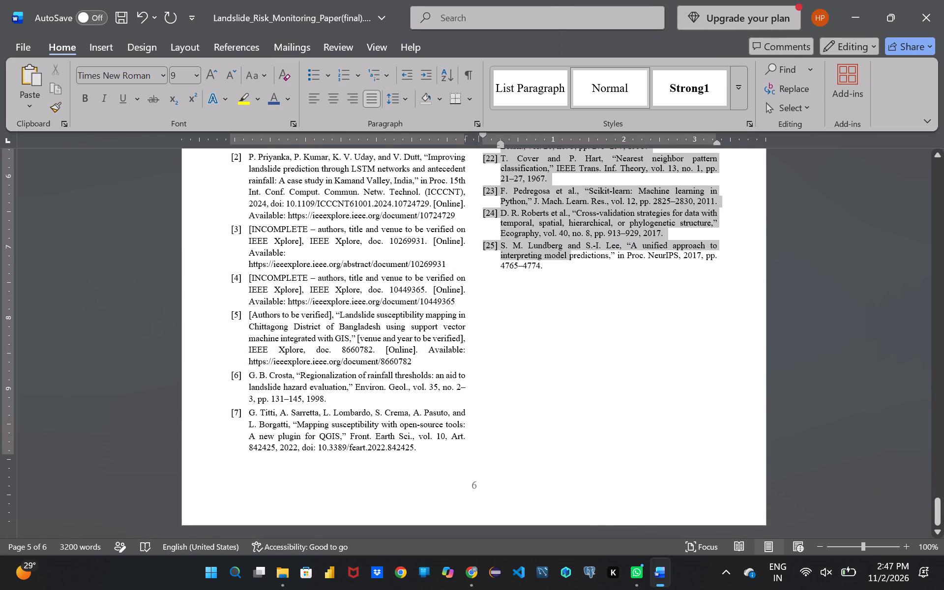
left_click_drag(566, 264, 564, 266)
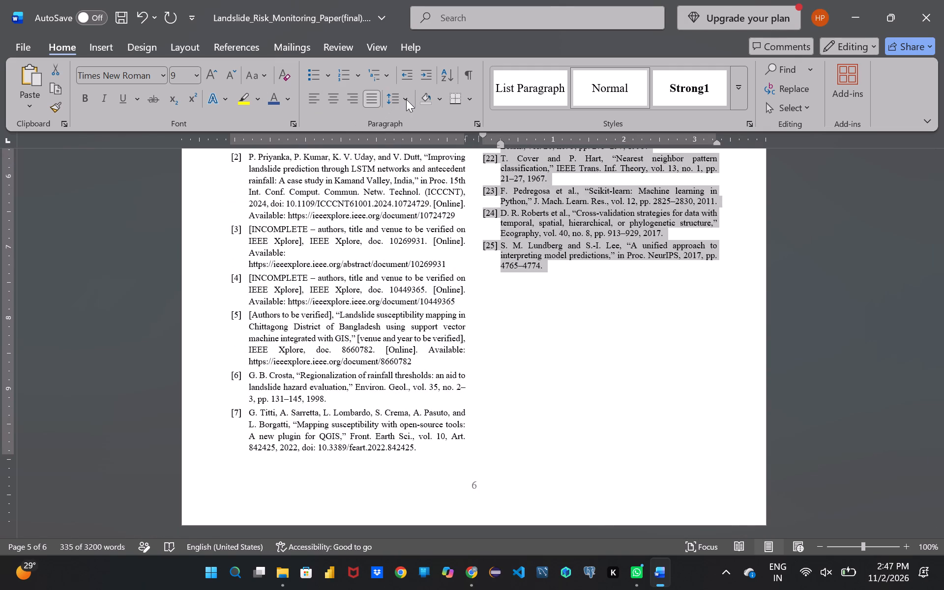
left_click(406, 99)
left_click(420, 138)
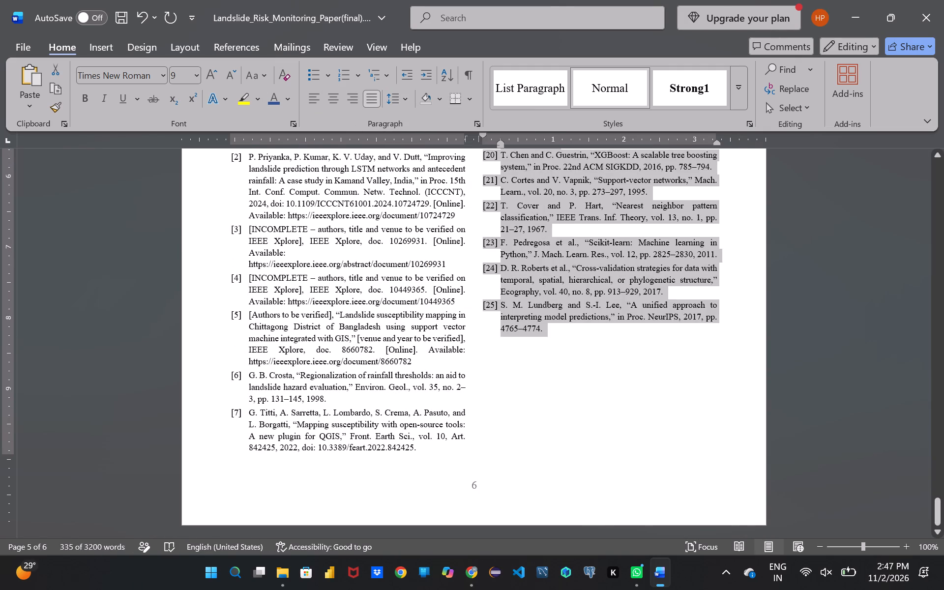
left_click(495, 354)
Review the paper's spacing and layout from the references back to the title, author block and abstract on page 1.
scroll(495, 354, "up", 4)
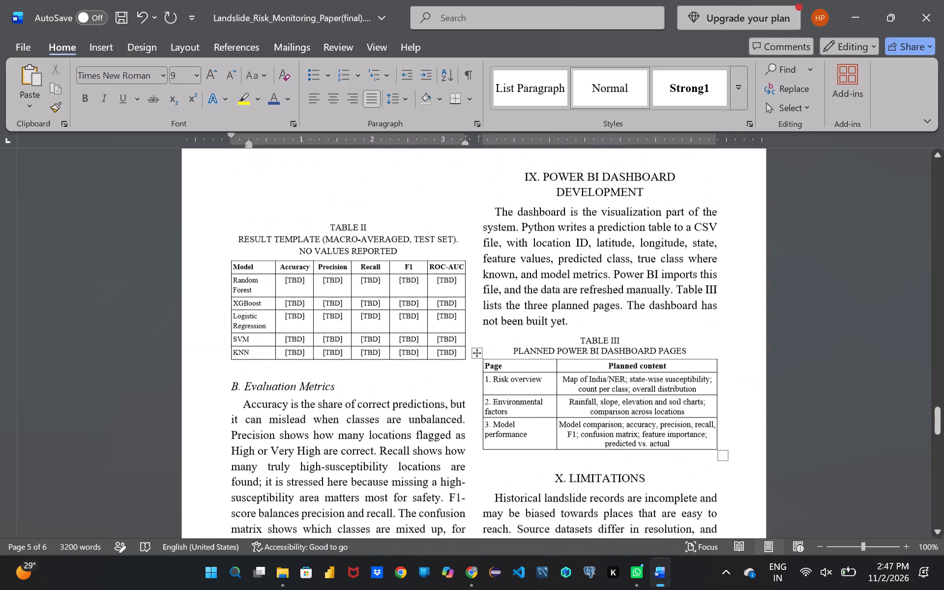
scroll(495, 354, "up", 7)
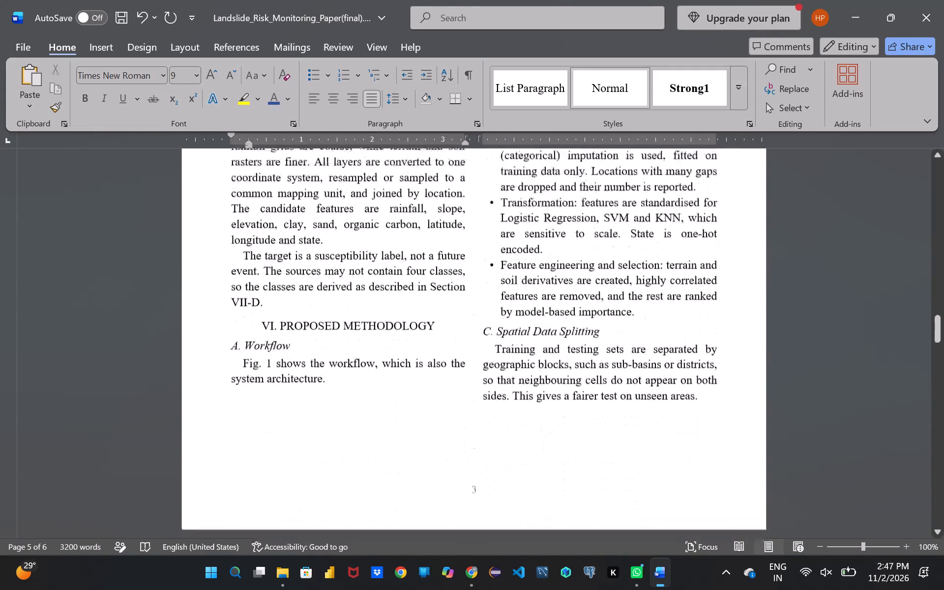
scroll(495, 354, "up", 5)
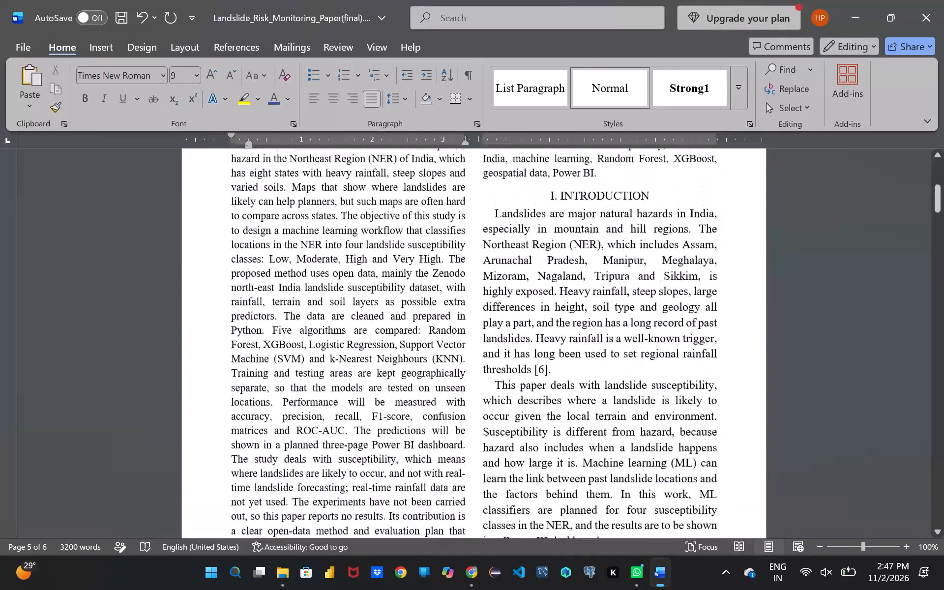
scroll(495, 354, "up", 3)
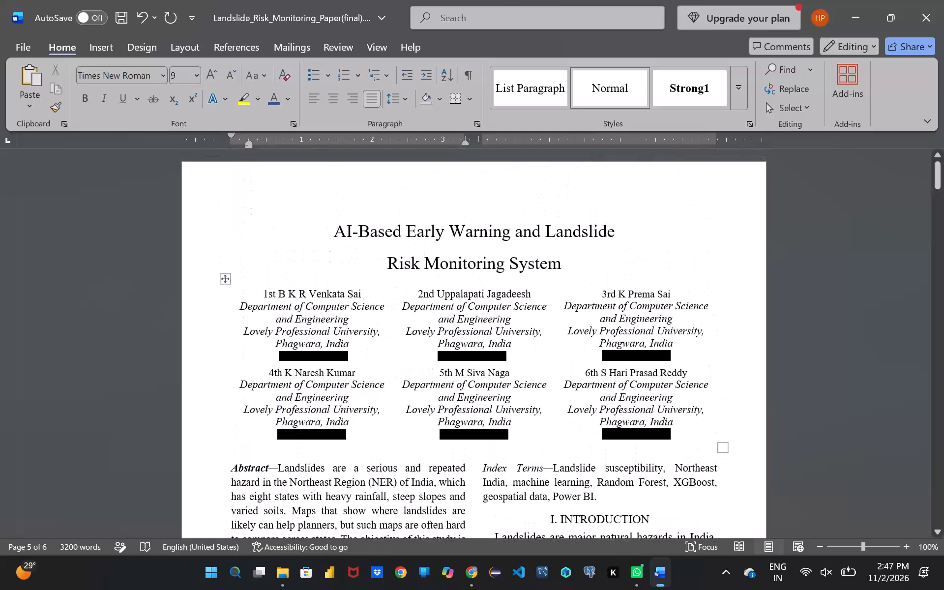
scroll(352, 440, "down", 1)
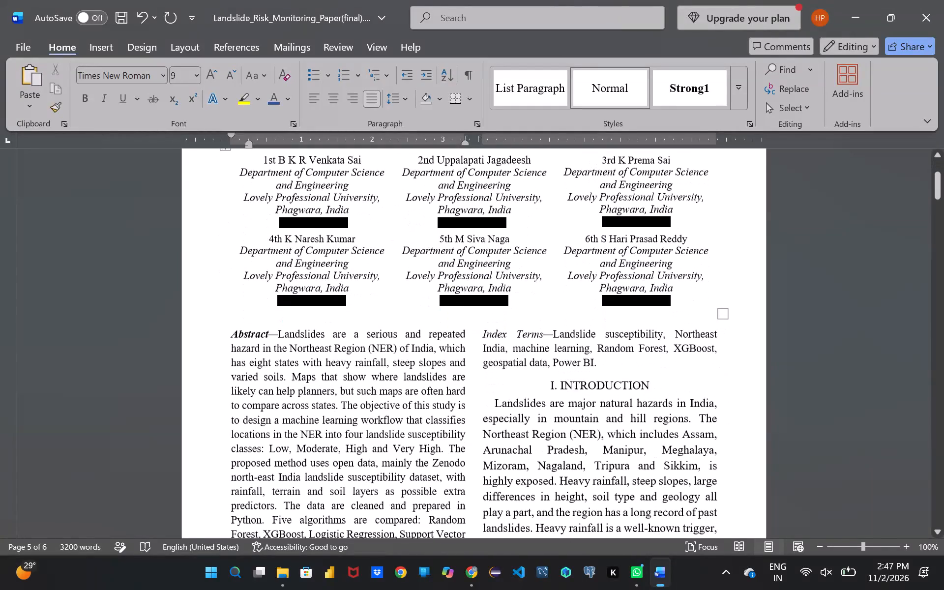
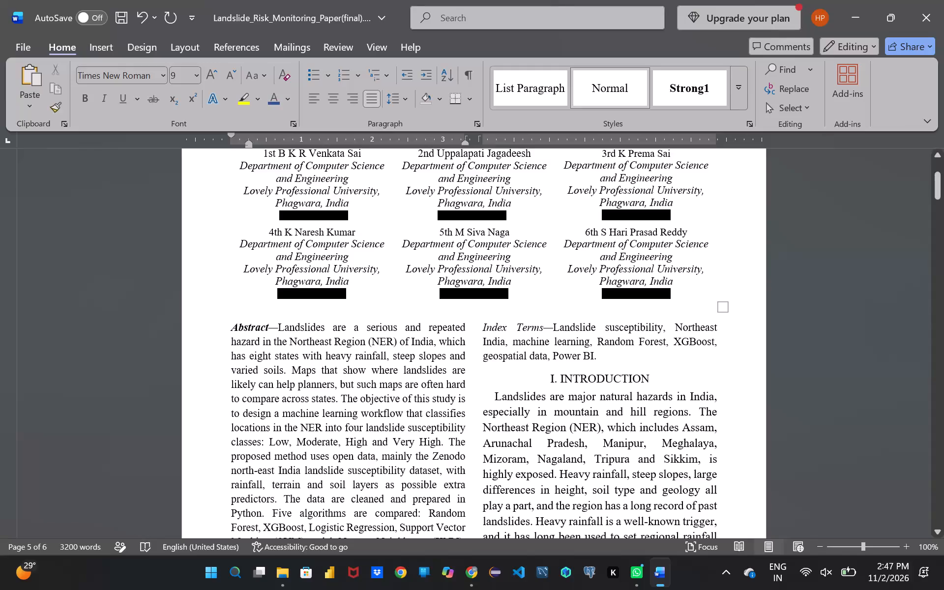
Check the paper's layout between the title and author block on page 1 and the references on page 6.
scroll(342, 349, "up", 2)
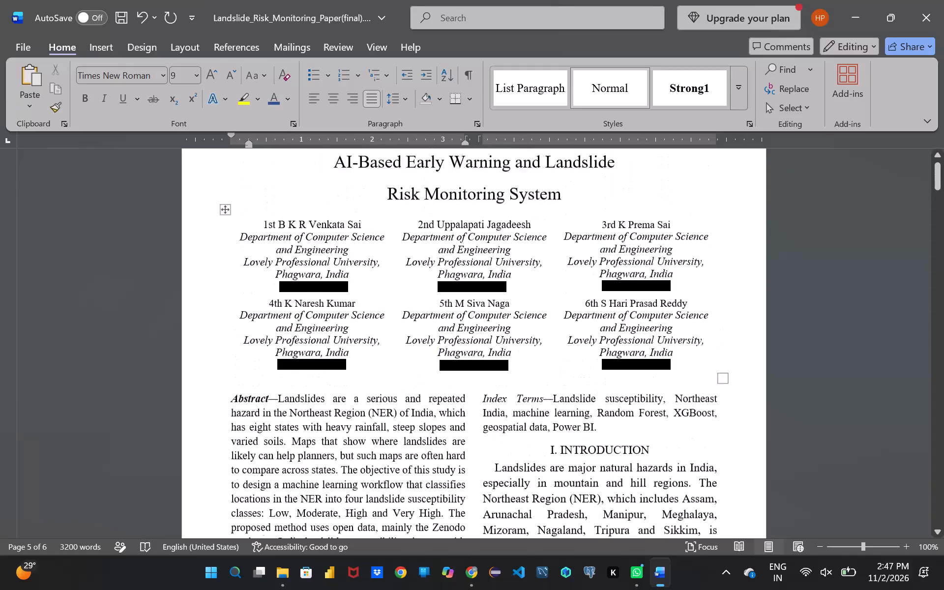
scroll(342, 349, "up", 1)
scroll(342, 349, "down", 1)
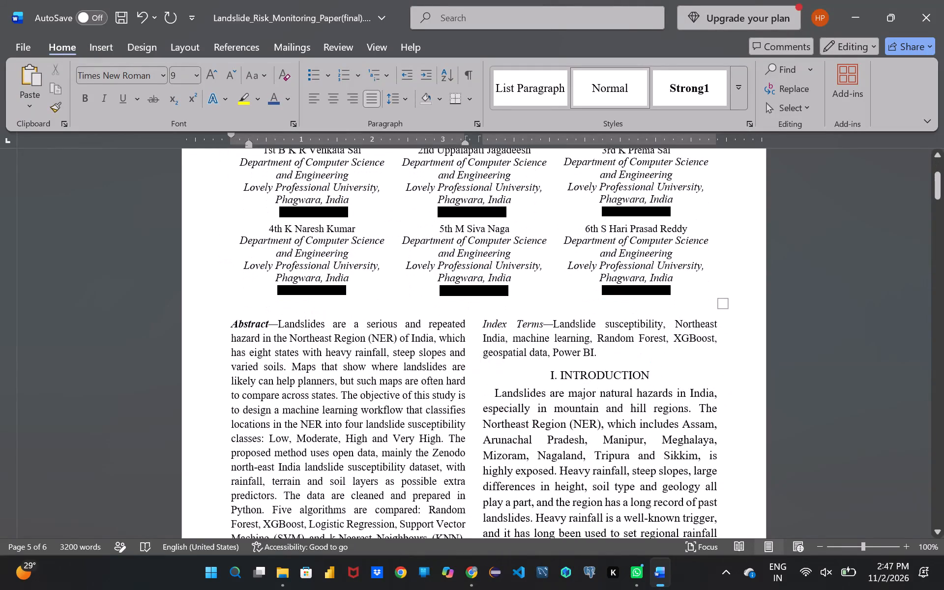
scroll(516, 397, "right", 3)
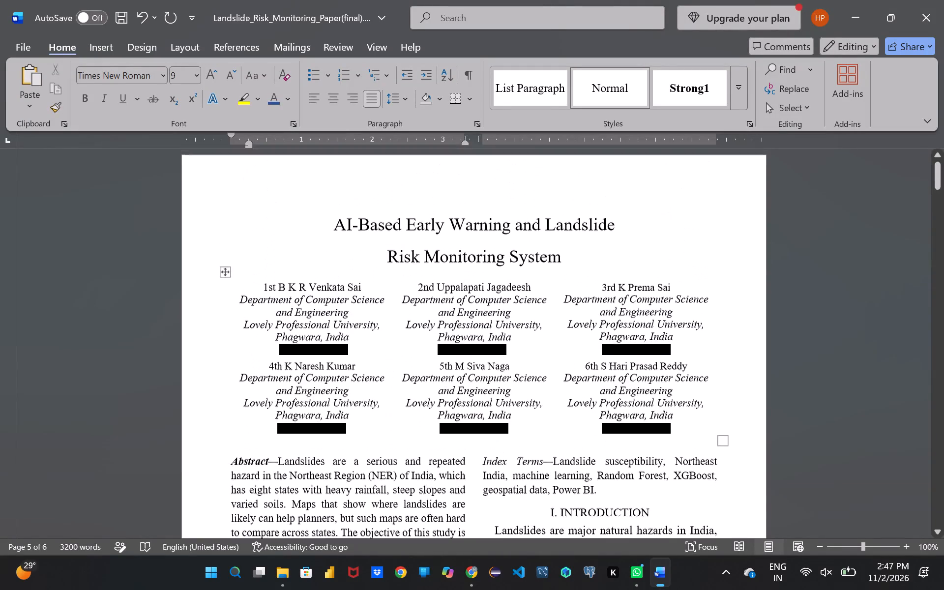
scroll(516, 397, "down", 18)
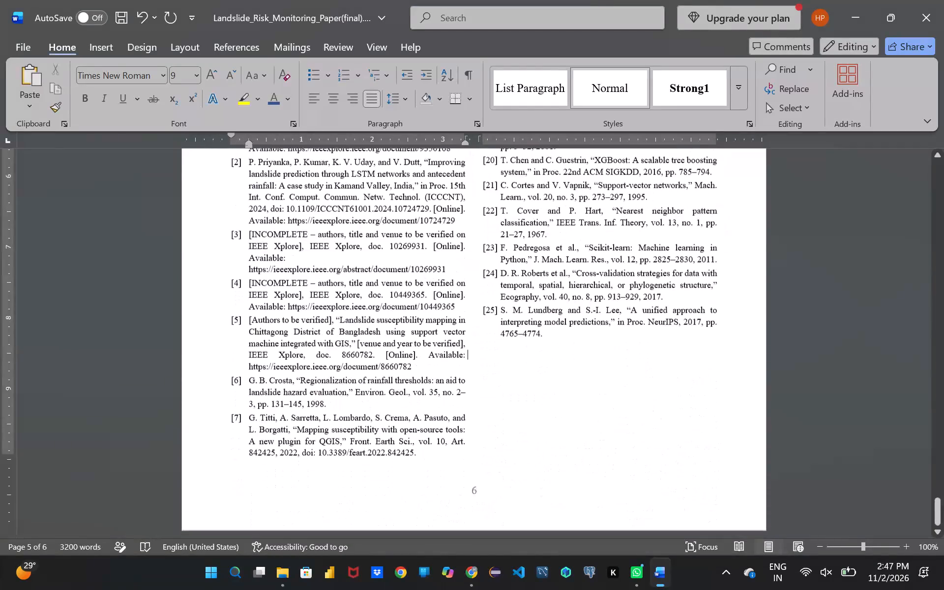
scroll(516, 397, "up", 15)
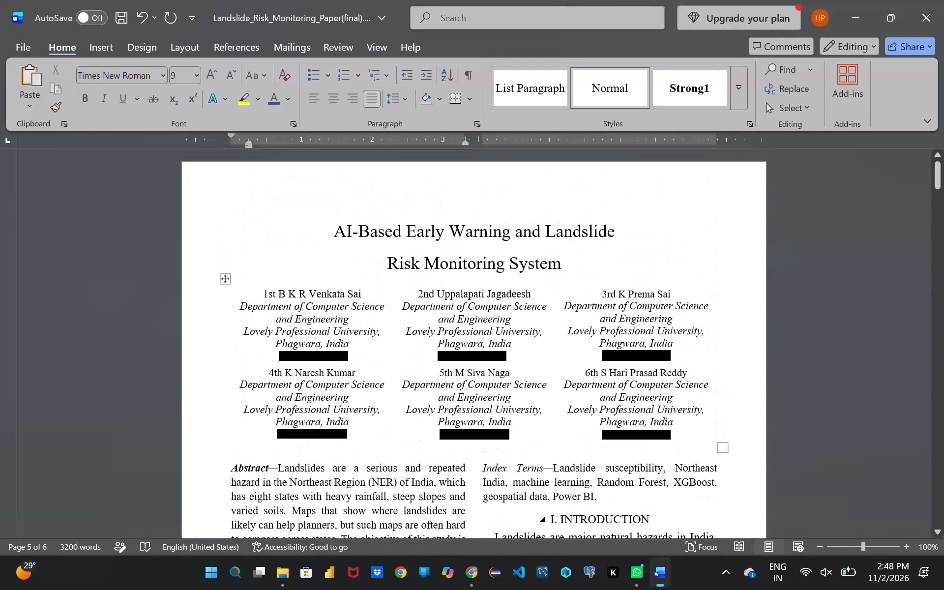
Save the paper as Landslide_Risk_Monitoring_Paper(final).docx in the Documents folder, dismissing the security certificate dialog without proceeding.
left_click(20, 52)
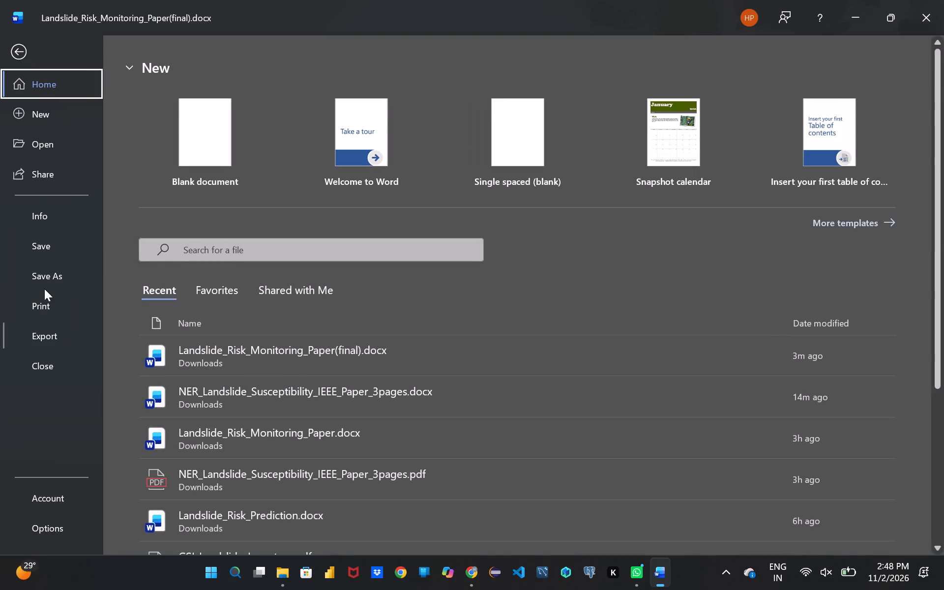
left_click(45, 280)
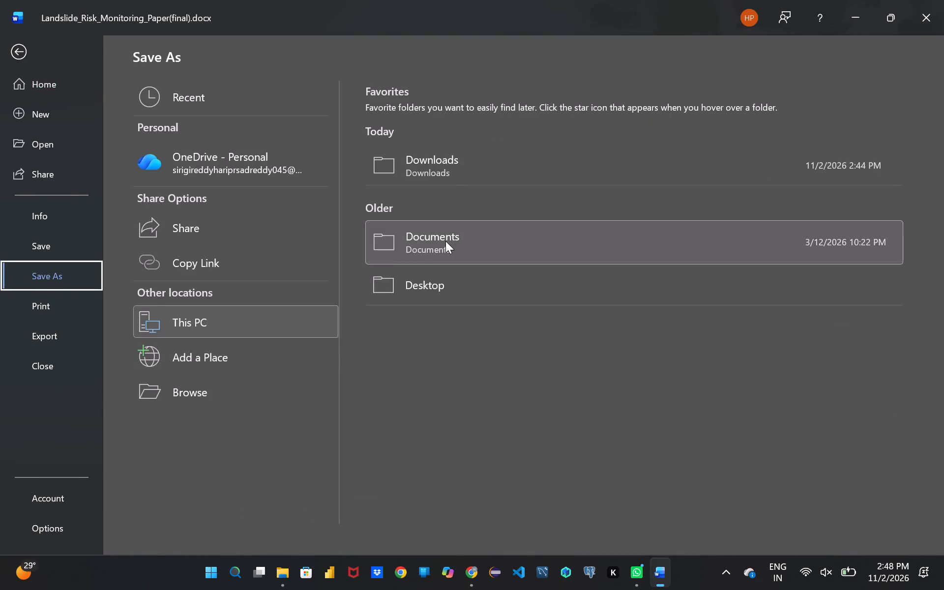
double_click(444, 164)
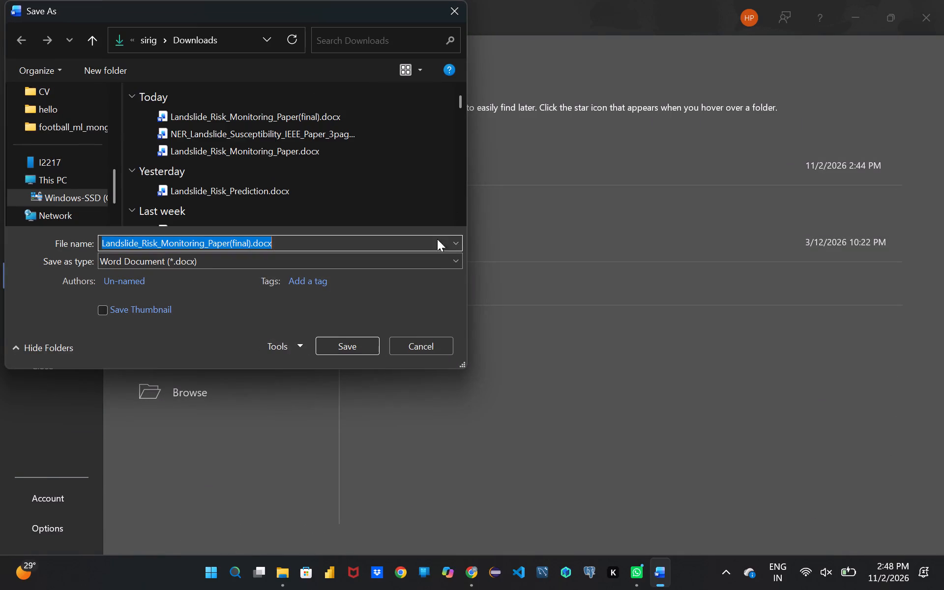
left_click(443, 13)
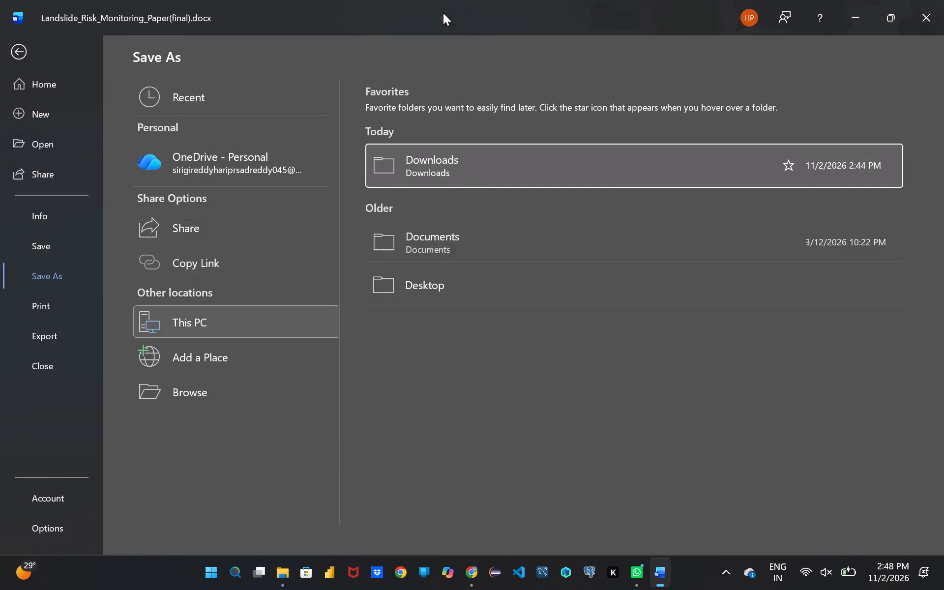
double_click(410, 254)
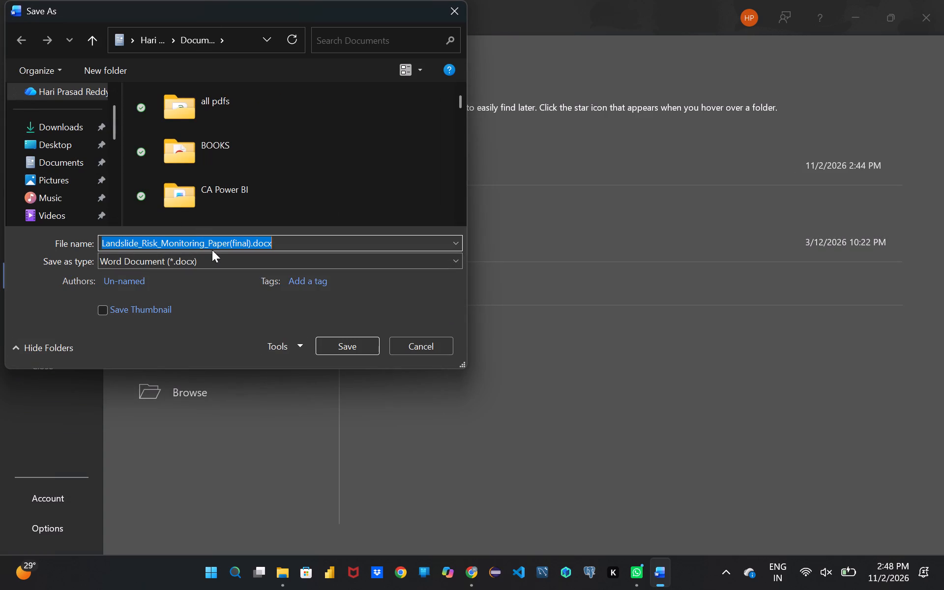
key("Return")
left_click(46, 160)
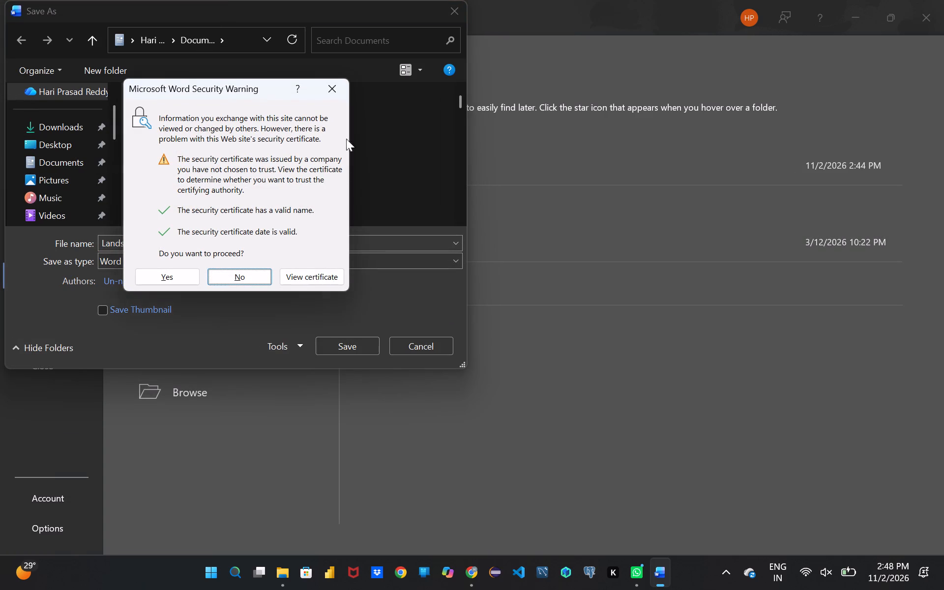
left_click(337, 85)
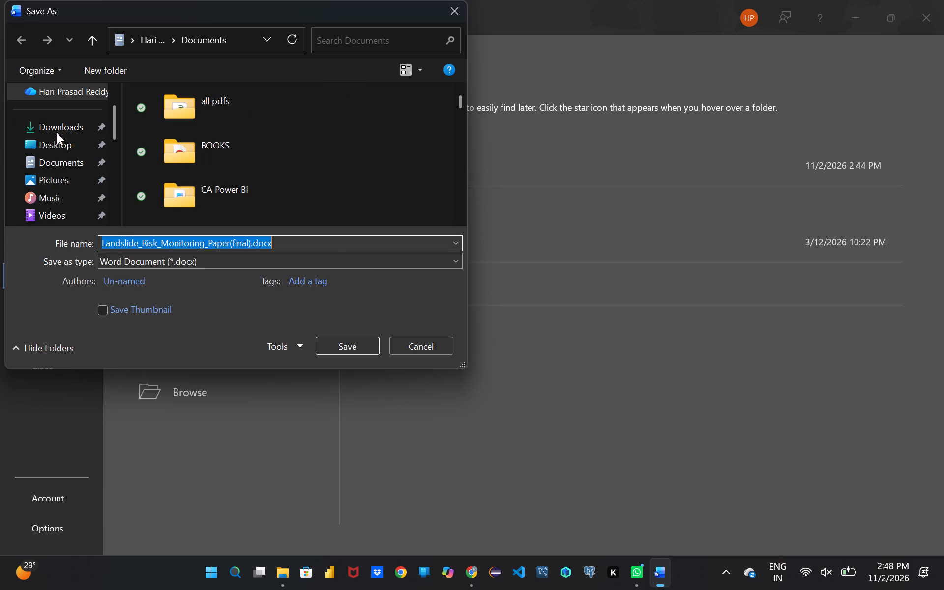
left_click(57, 131)
left_click(59, 125)
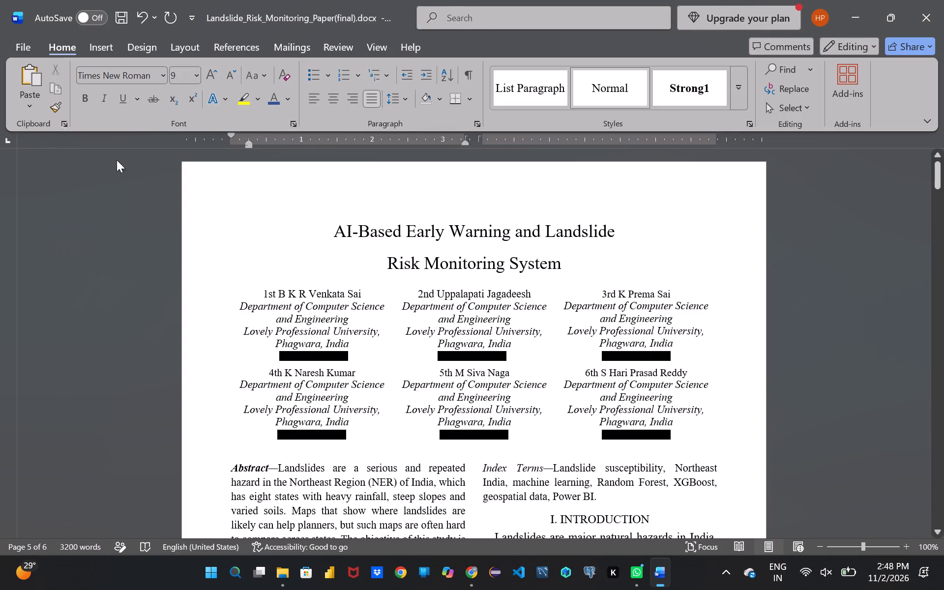
left_click(181, 152)
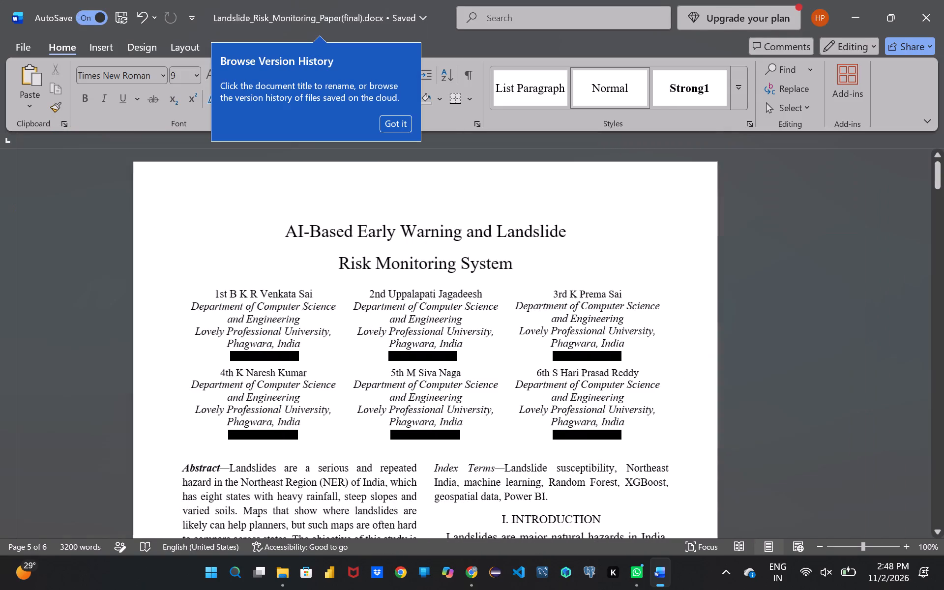
Save a copy of the paper in the Downloads folder as a PDF named 11.
left_click(15, 42)
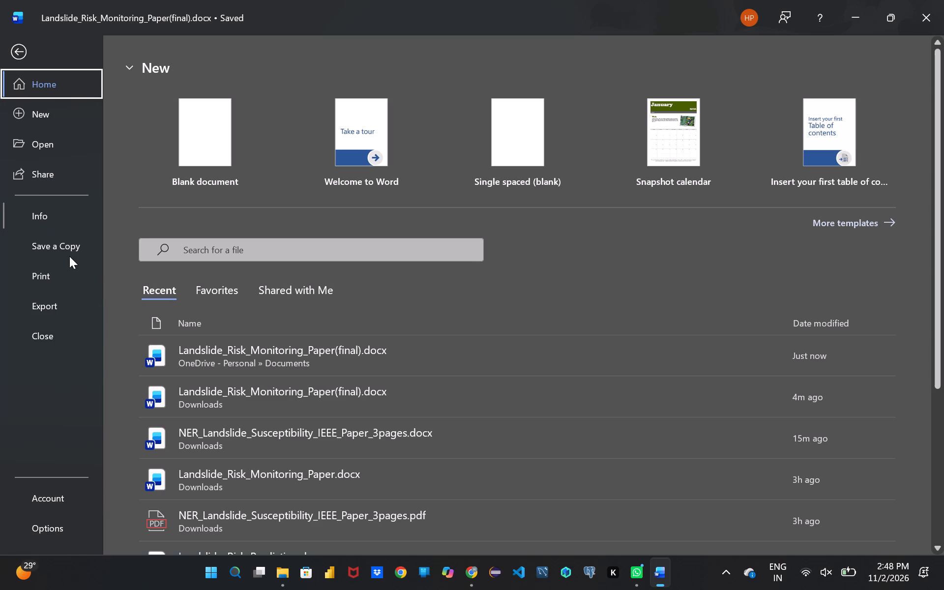
left_click(71, 249)
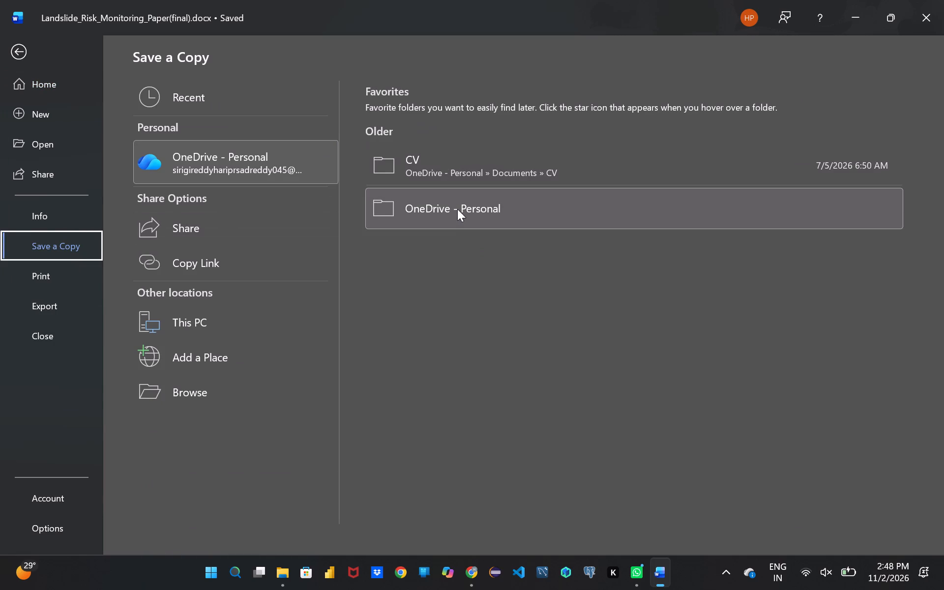
left_click(199, 319)
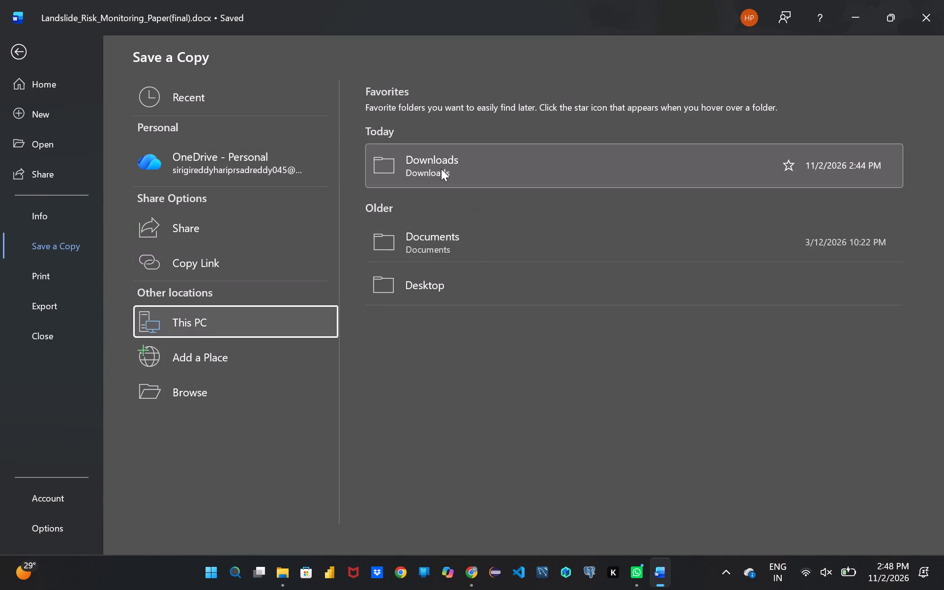
left_click(441, 169)
left_click(441, 169)
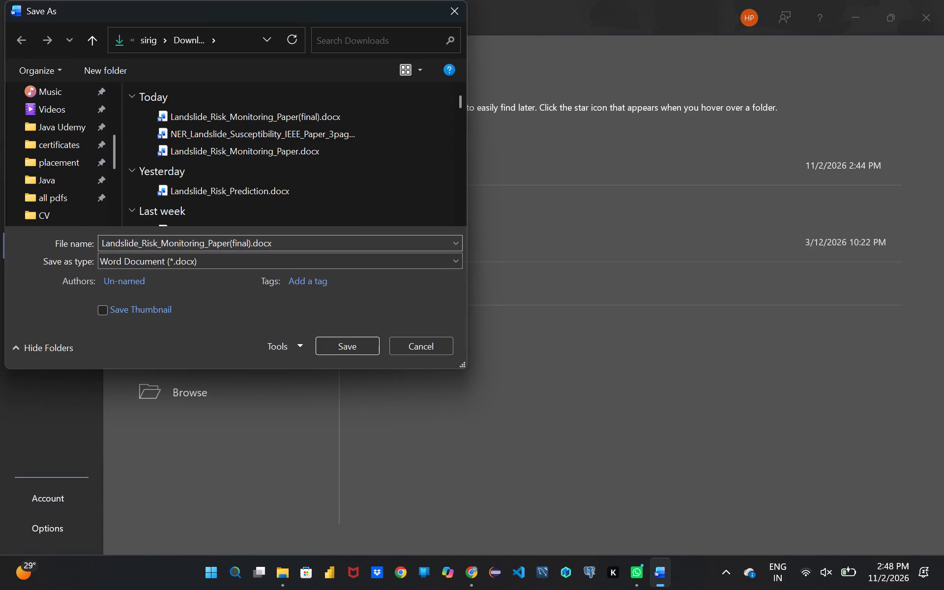
left_click(205, 240)
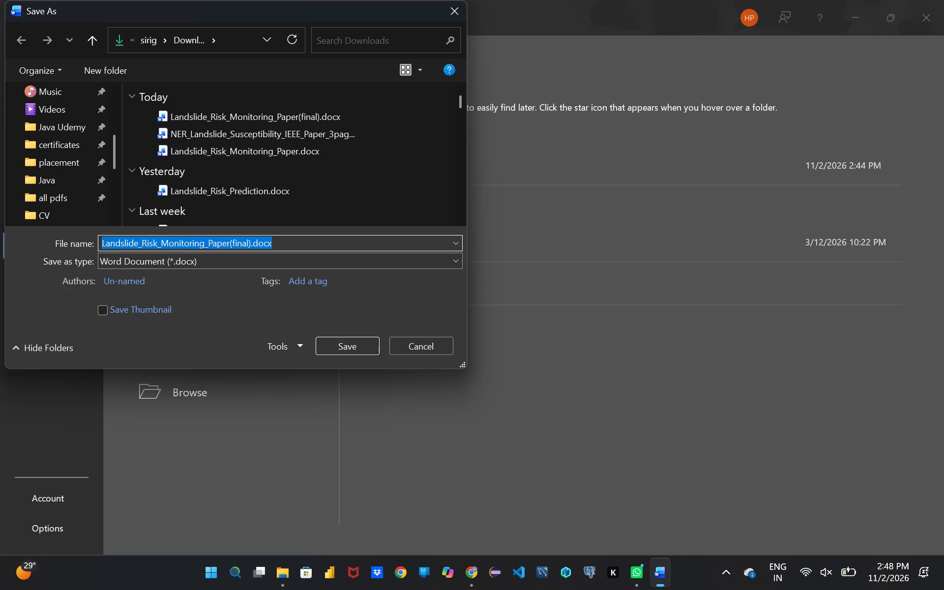
type("11")
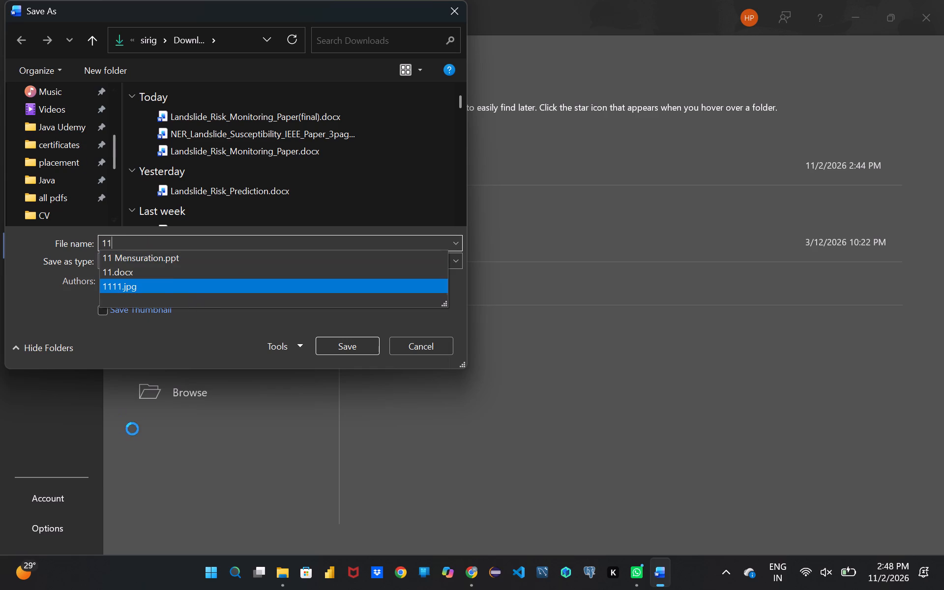
left_click(181, 339)
left_click(180, 256)
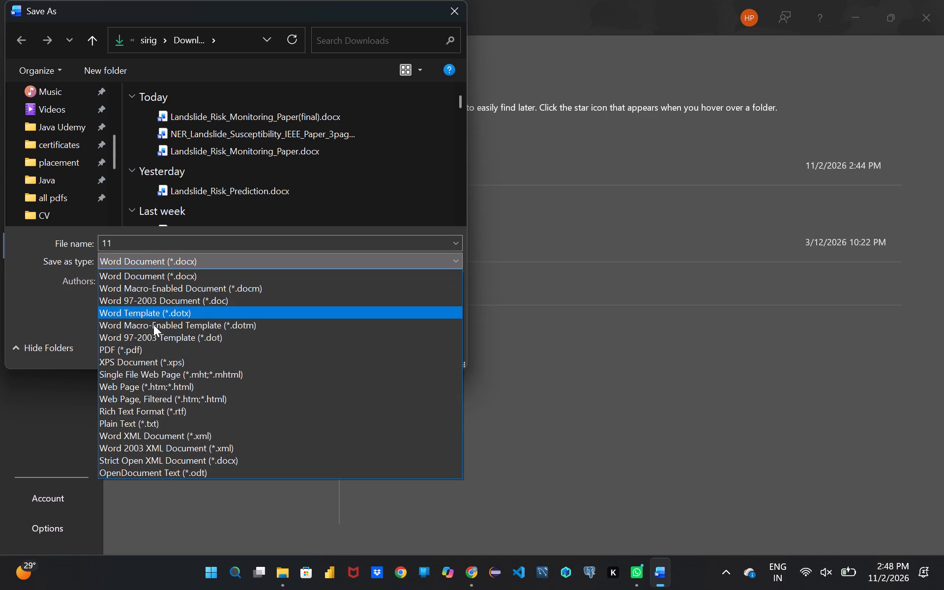
left_click(143, 353)
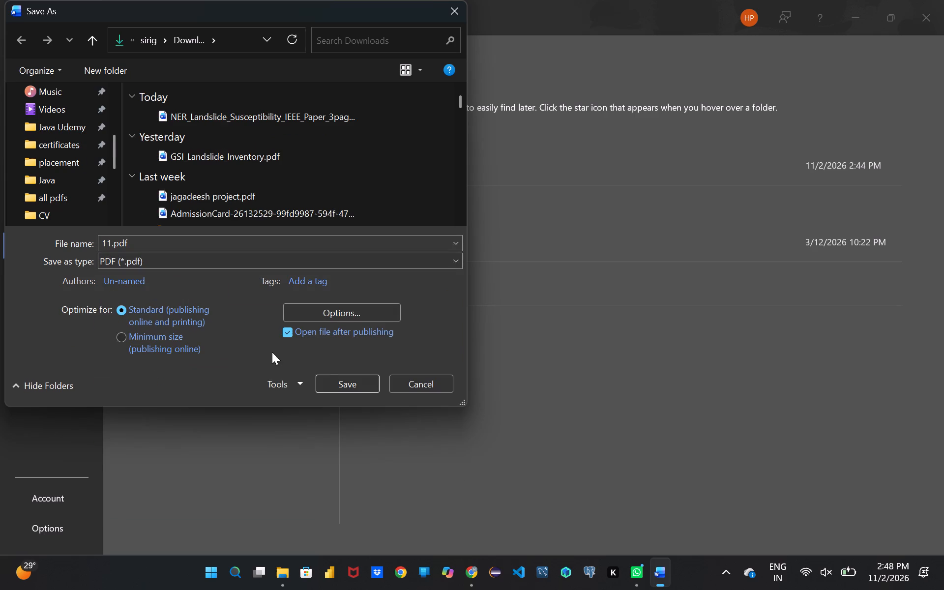
left_click(342, 391)
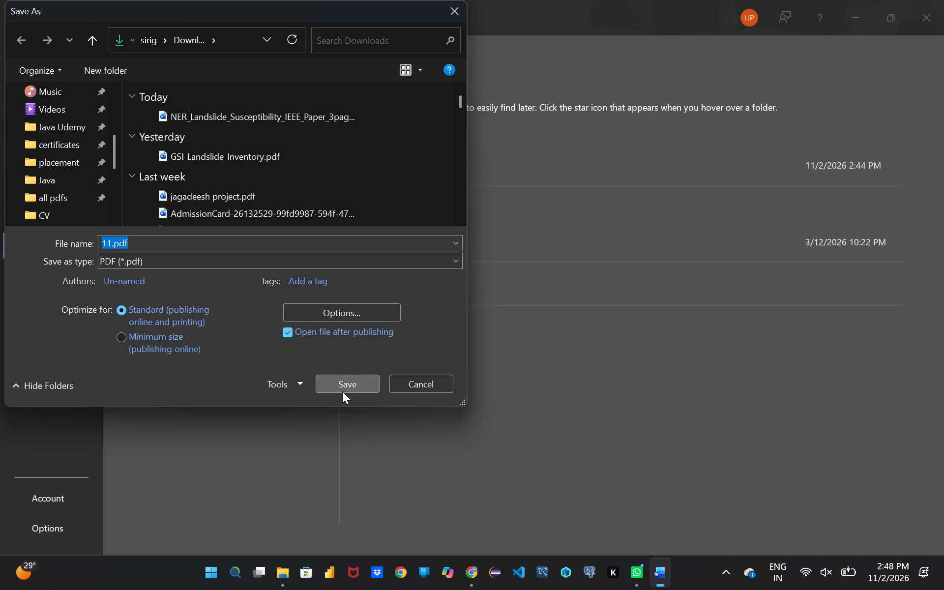
left_click(342, 391)
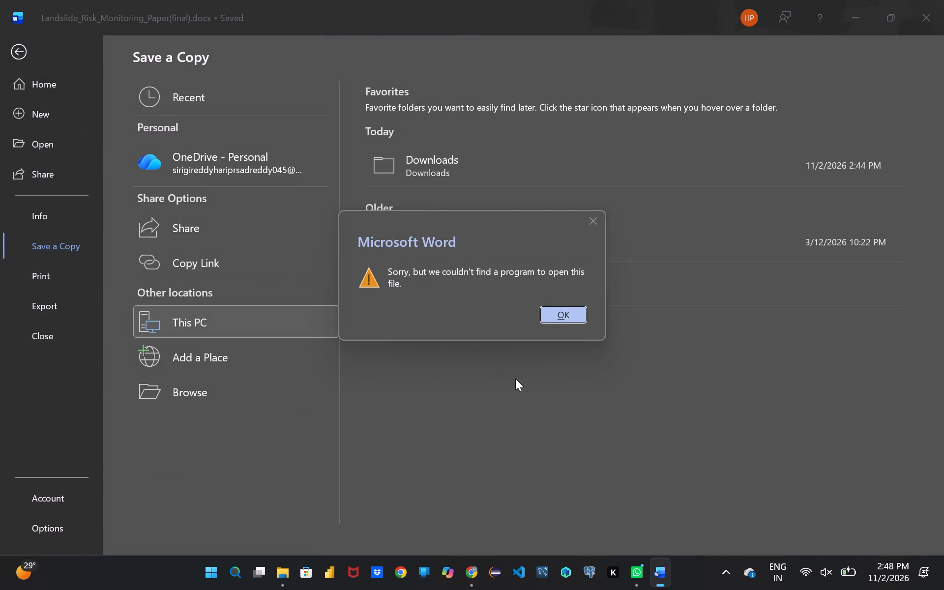
left_click(566, 312)
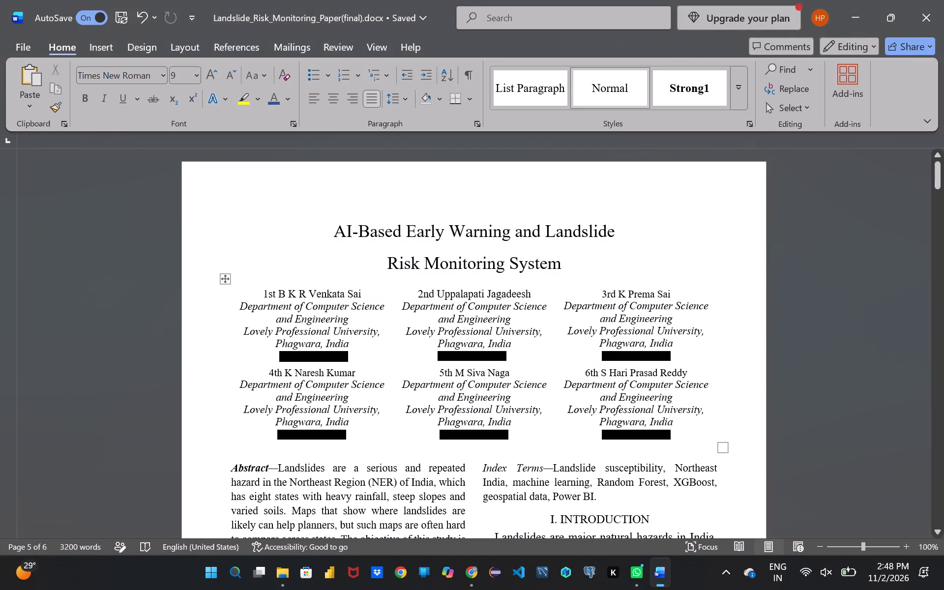
Open 11.pdf from the Downloads folder in File Explorer and examine its layout from the title page through the references.
scroll(469, 400, "down", 15)
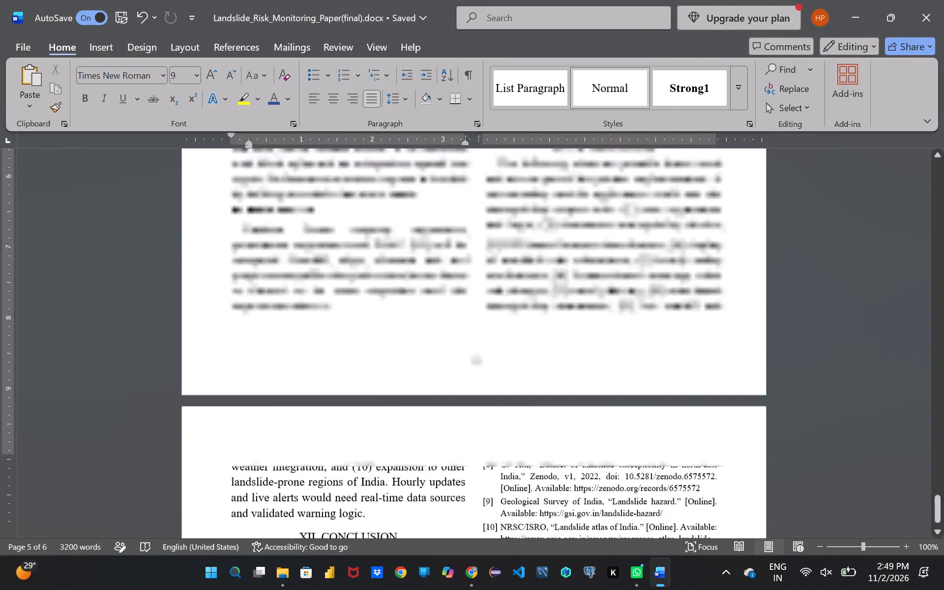
left_click(280, 583)
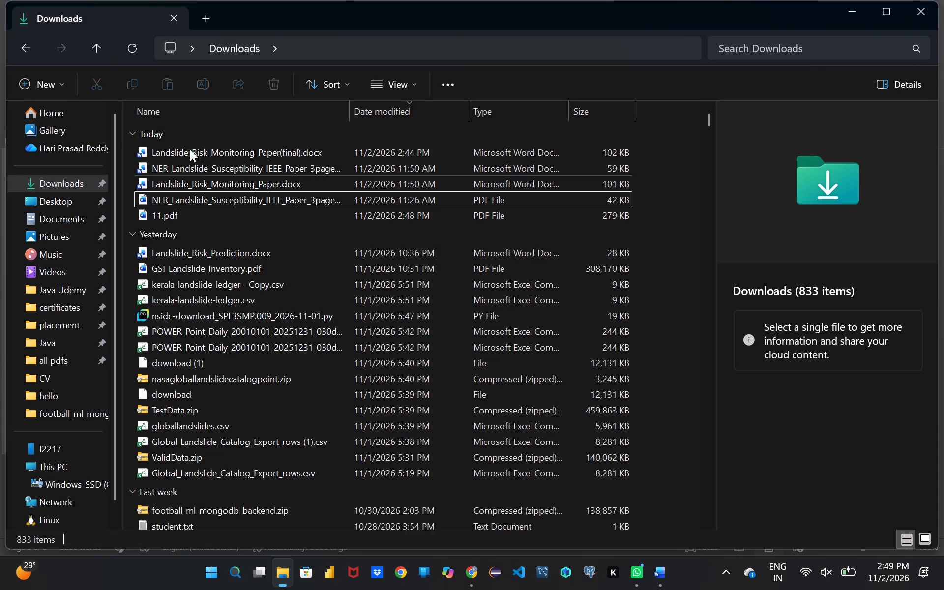
double_click(162, 213)
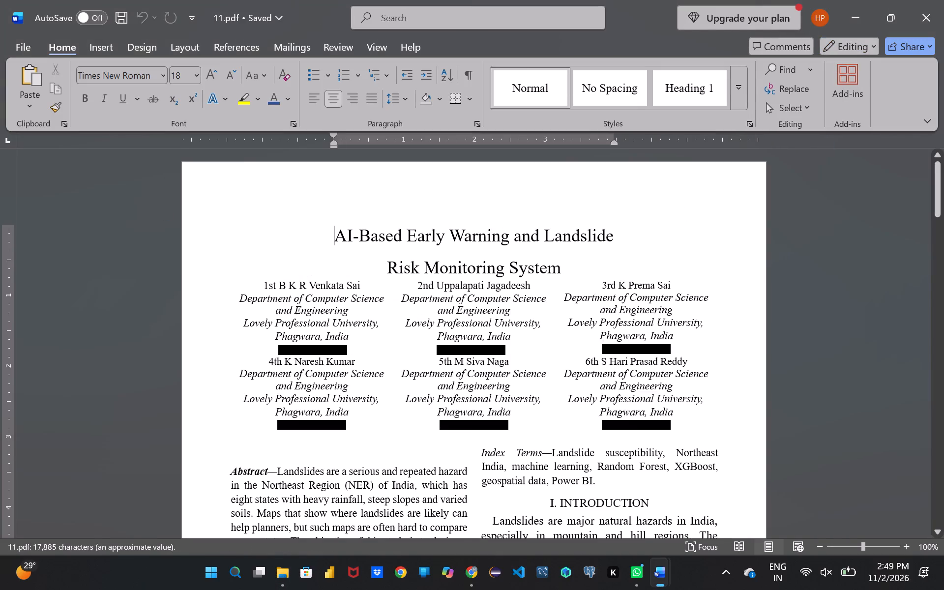
scroll(324, 315, "down", 4)
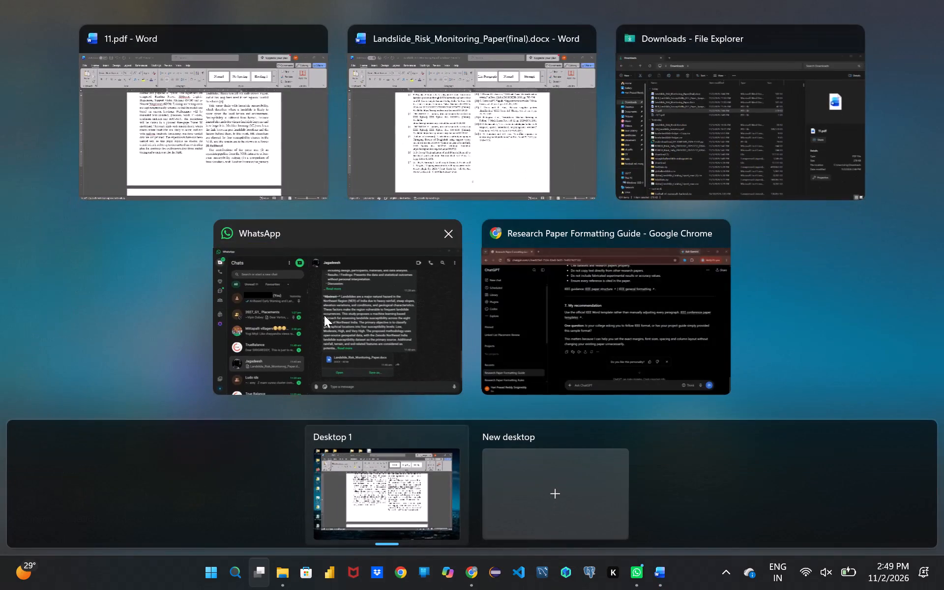
left_click(243, 116)
scroll(433, 330, "down", 4)
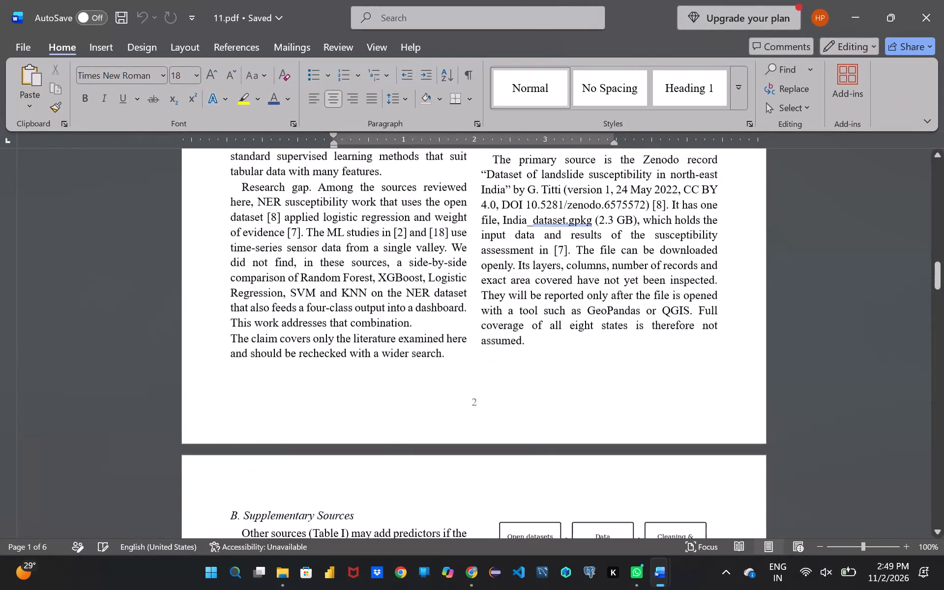
scroll(433, 330, "down", 19)
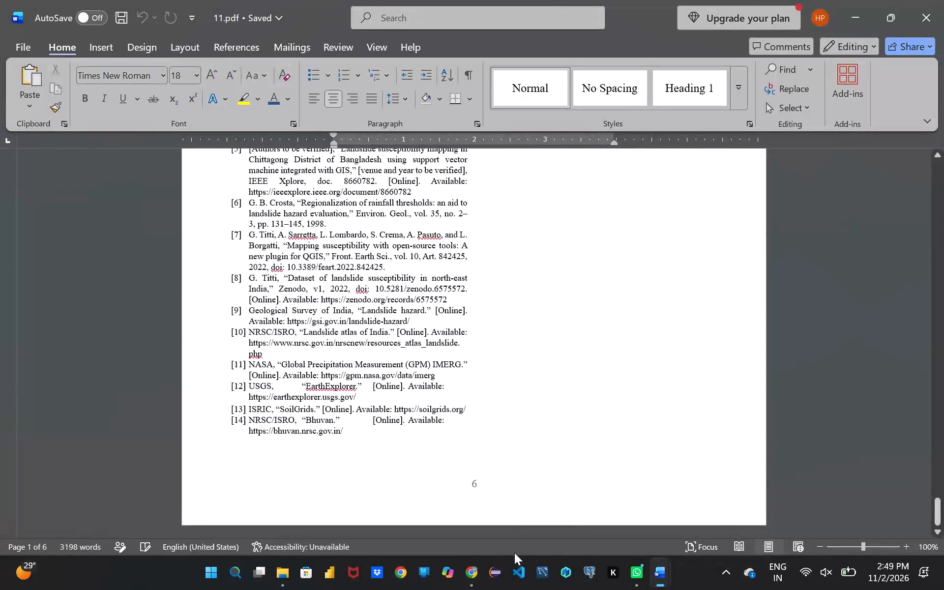
scroll(391, 371, "up", 3)
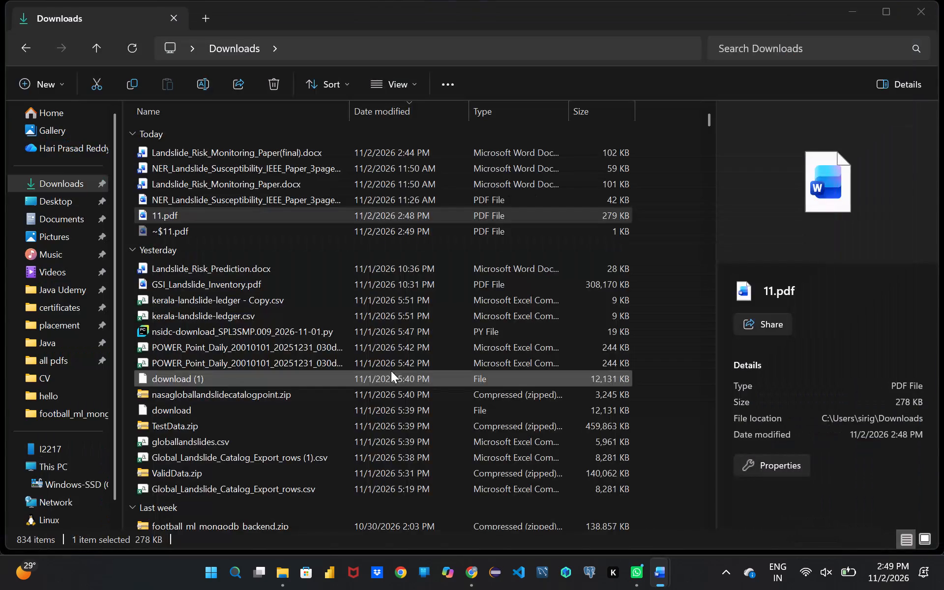
Open 11.pdf from the Downloads folder in Google Chrome.
left_click(277, 576)
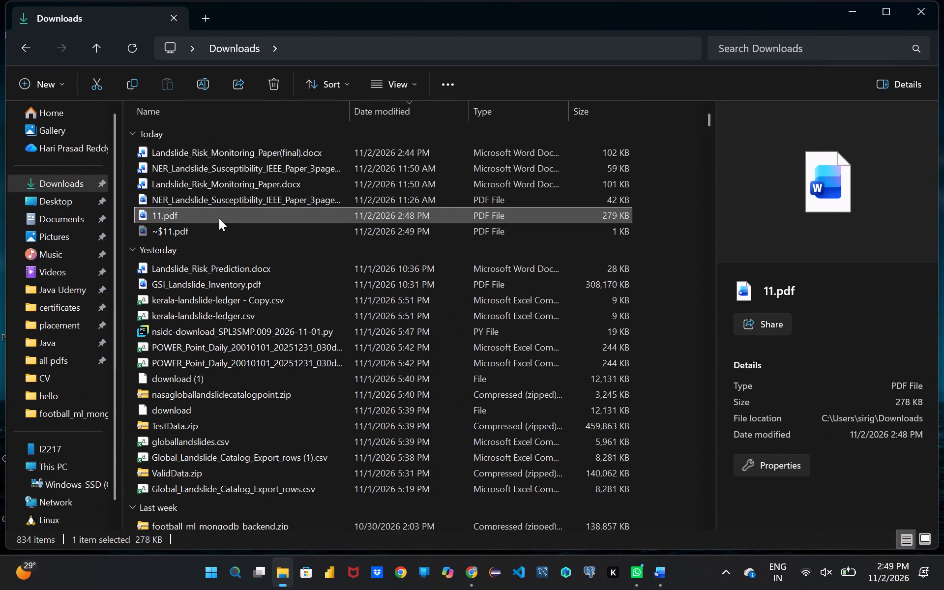
left_click(157, 212)
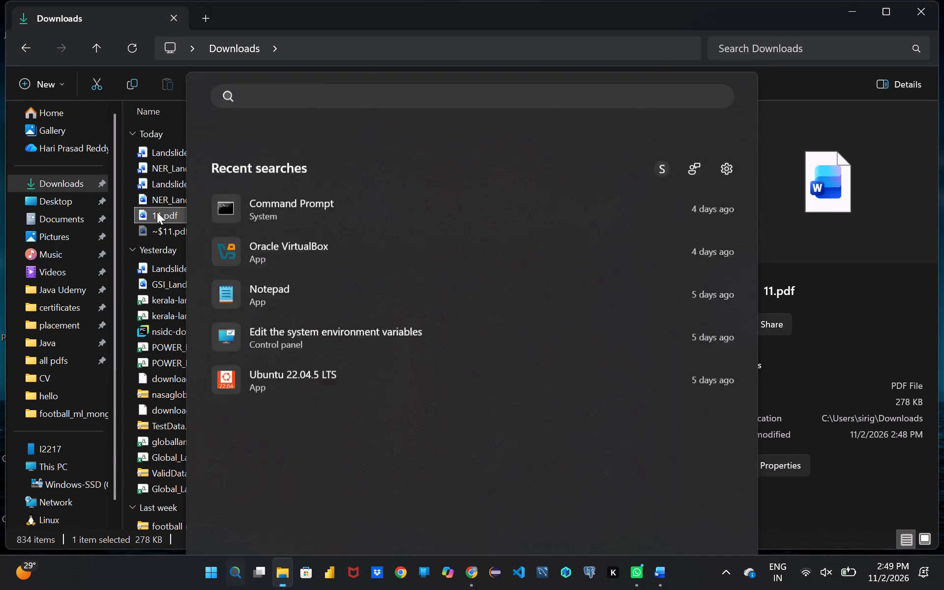
right_click(157, 212)
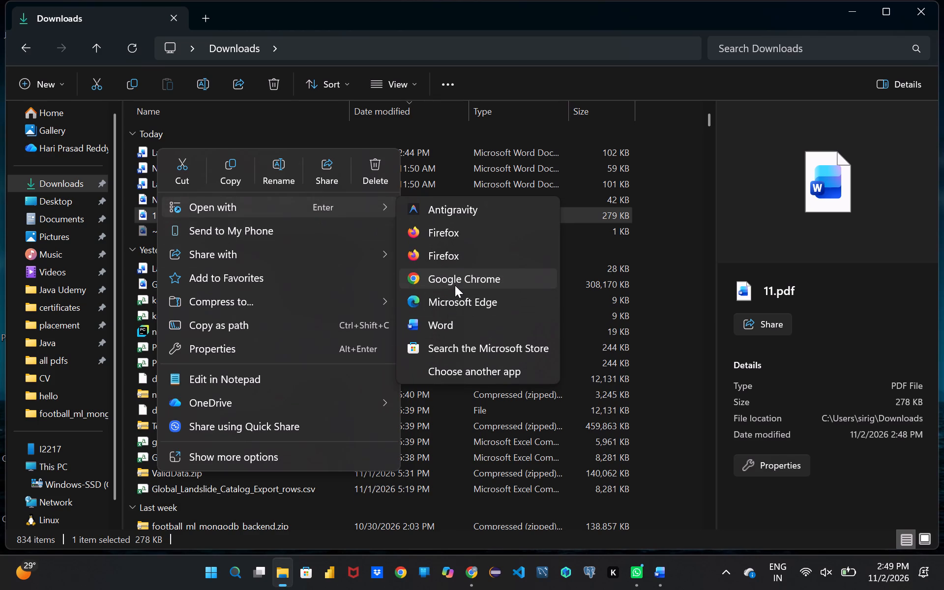
left_click(453, 287)
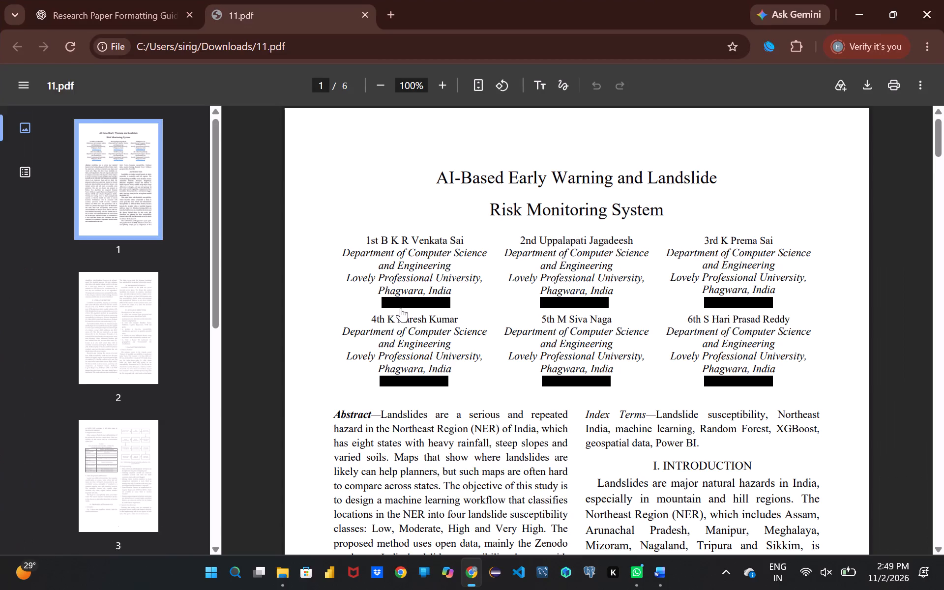
Examine the exported paper's layout in 11.pdf from the title and author block on page 1 through the references on page 6.
scroll(491, 383, "down", 1)
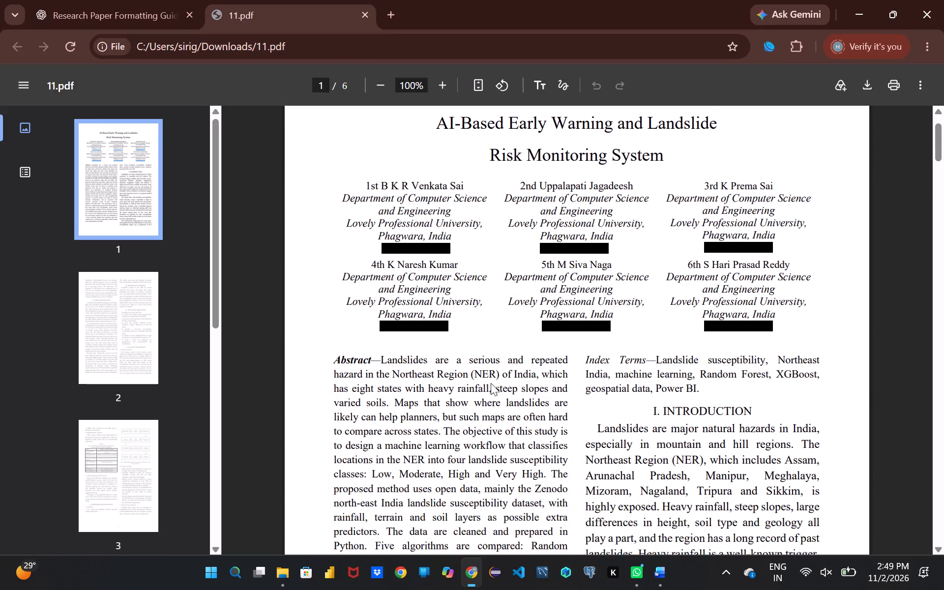
scroll(491, 383, "down", 6)
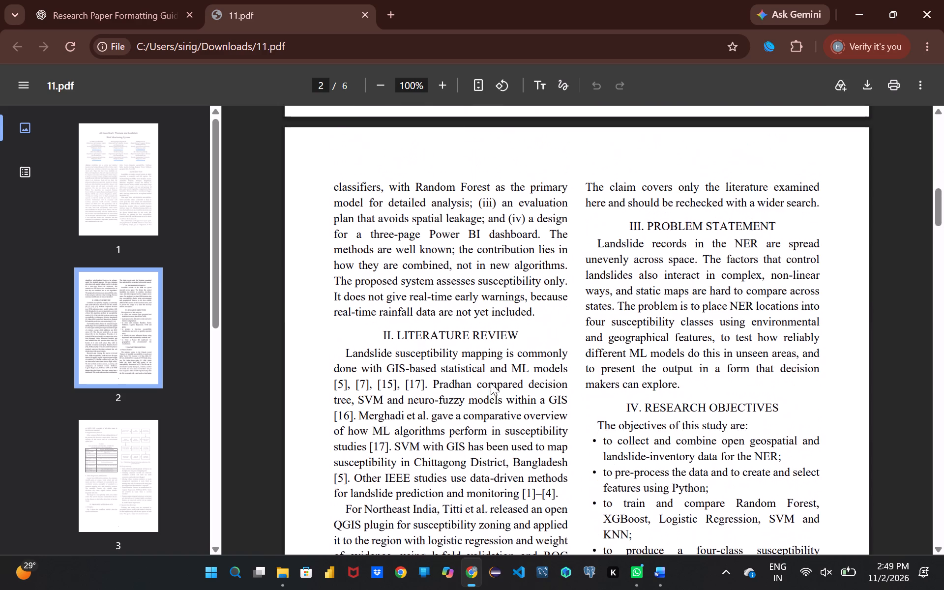
scroll(491, 383, "down", 4)
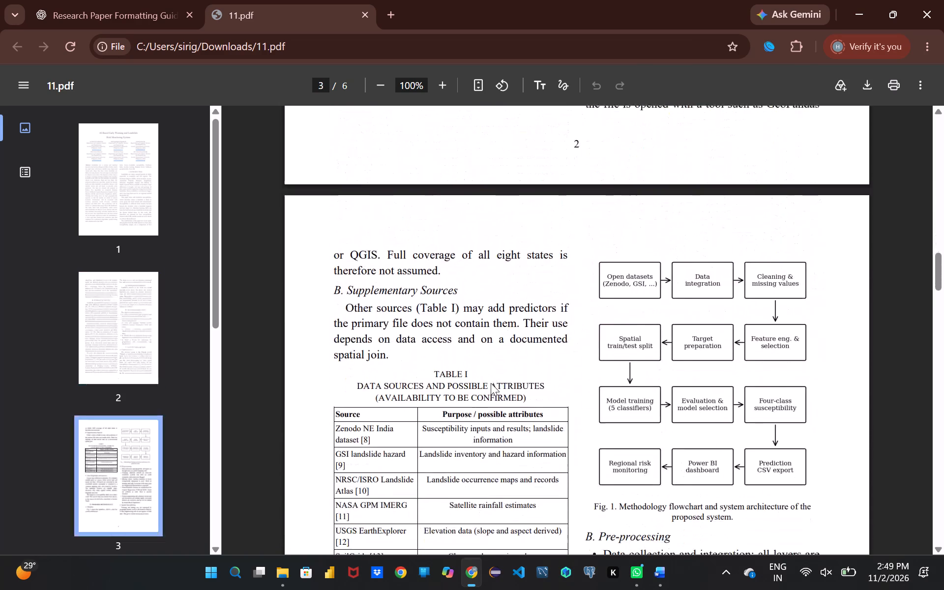
scroll(491, 383, "down", 4)
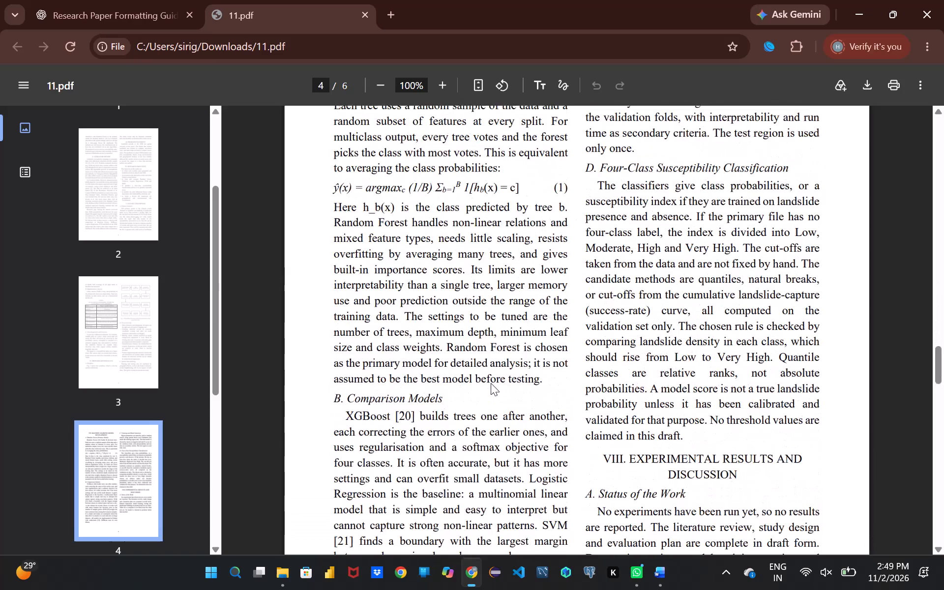
scroll(491, 383, "down", 5)
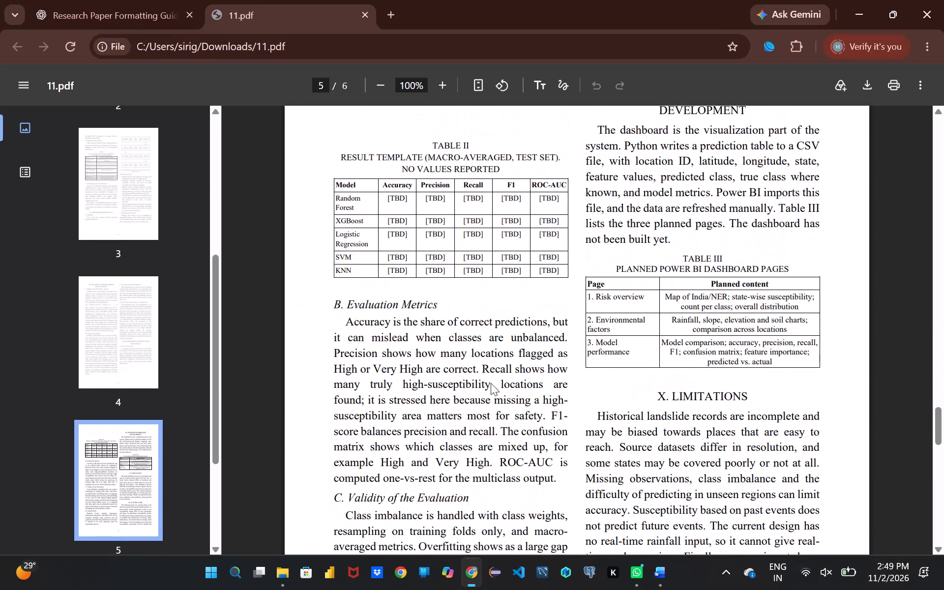
scroll(491, 383, "down", 5)
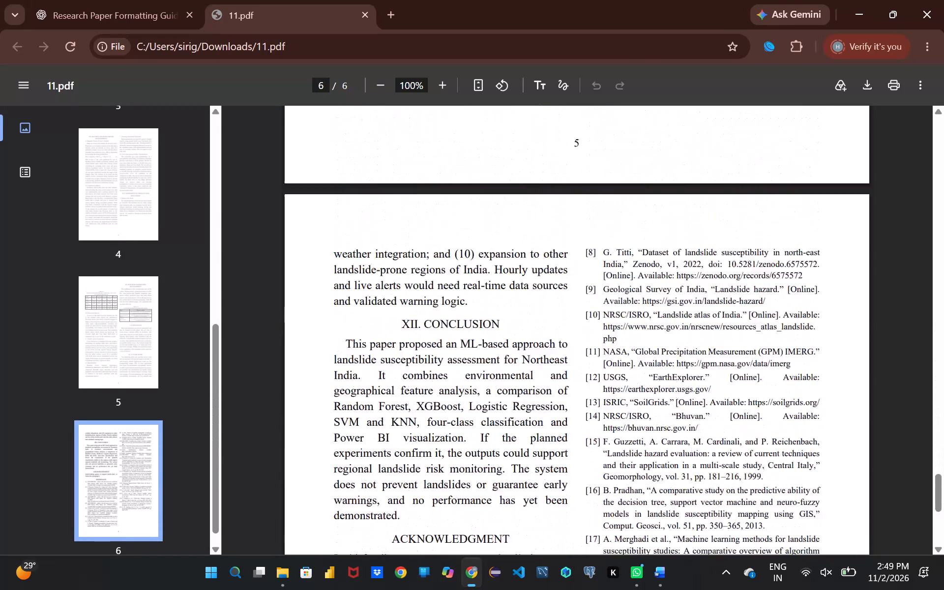
scroll(492, 384, "down", 1)
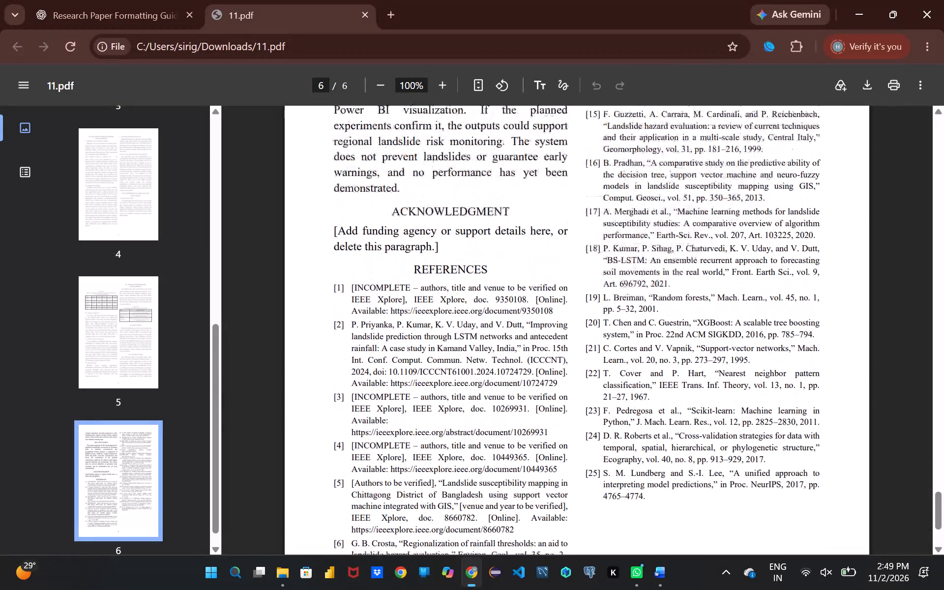
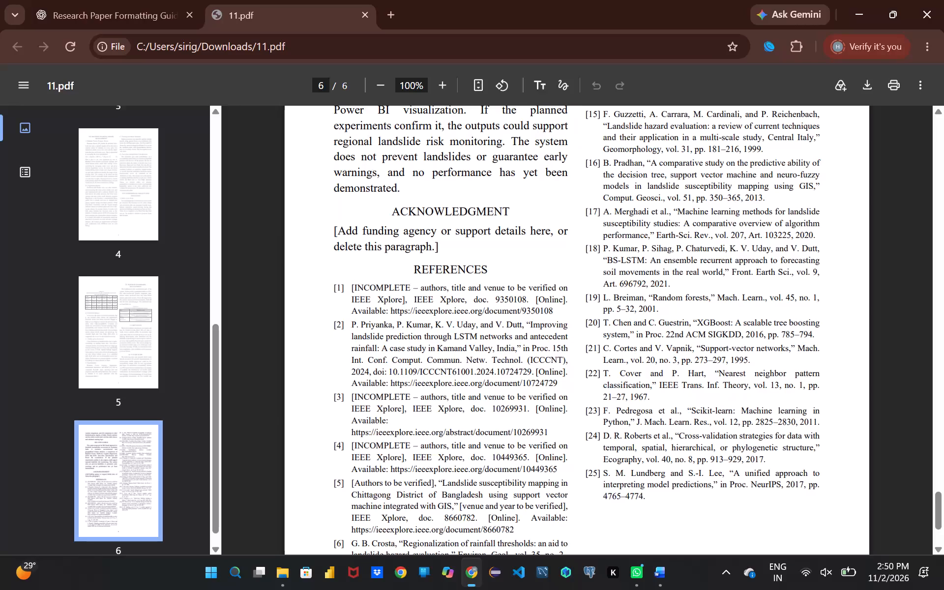
Look back through the pages of 11.pdf from the references to the title page.
scroll(511, 374, "up", 17)
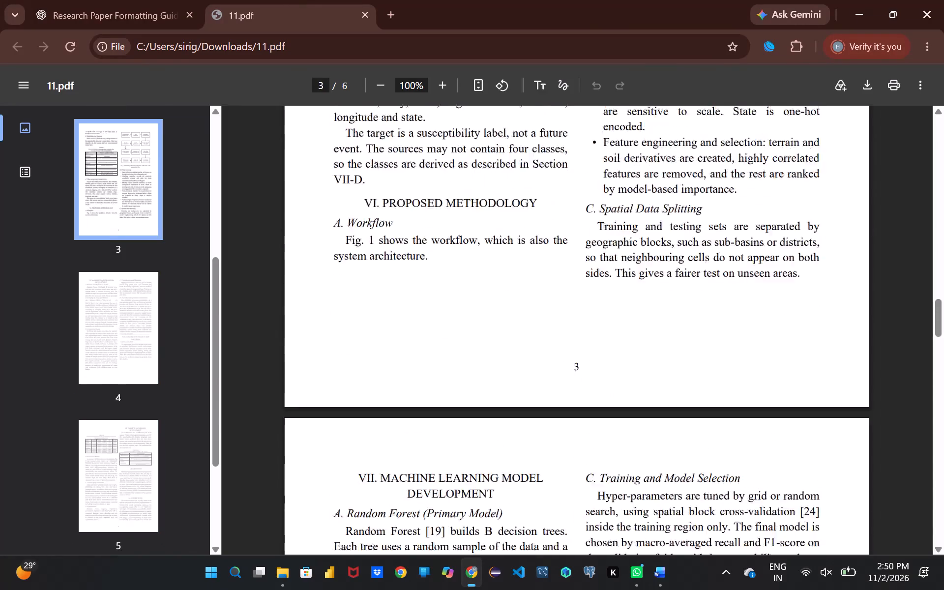
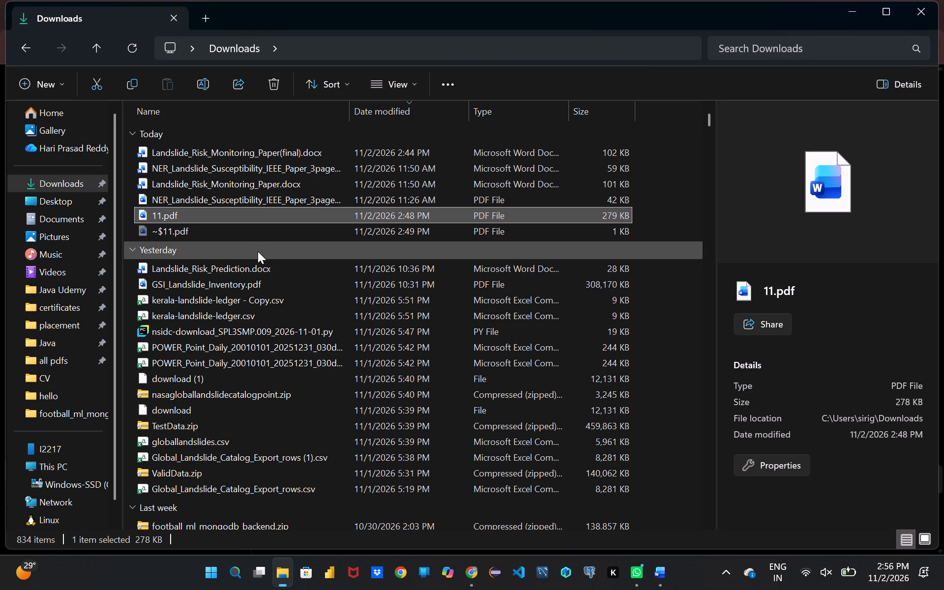
left_click(309, 196)
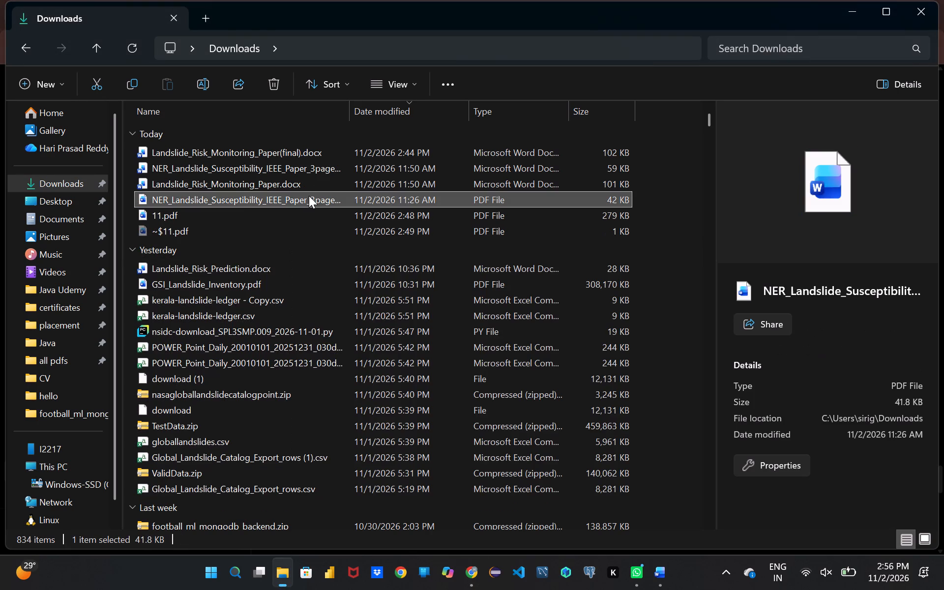
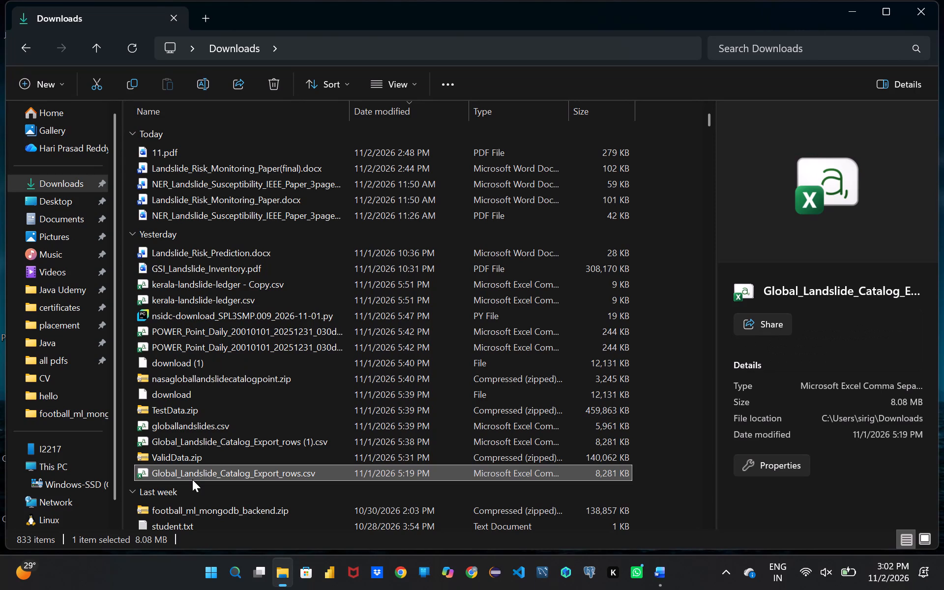
Find Netflix_Project_Report.docx among last week's files in the Downloads folder and open it in Word.
scroll(325, 400, "up", 9)
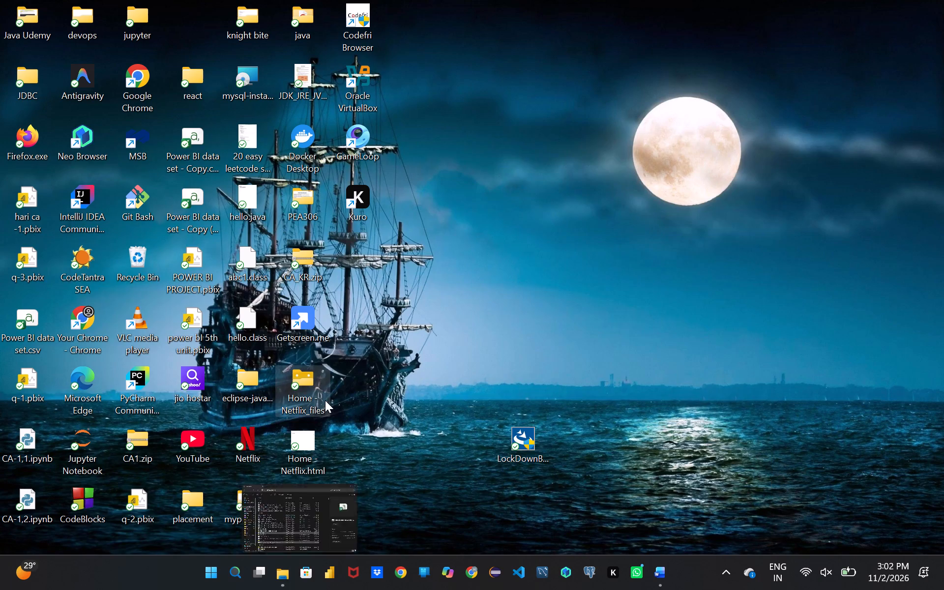
left_click(281, 576)
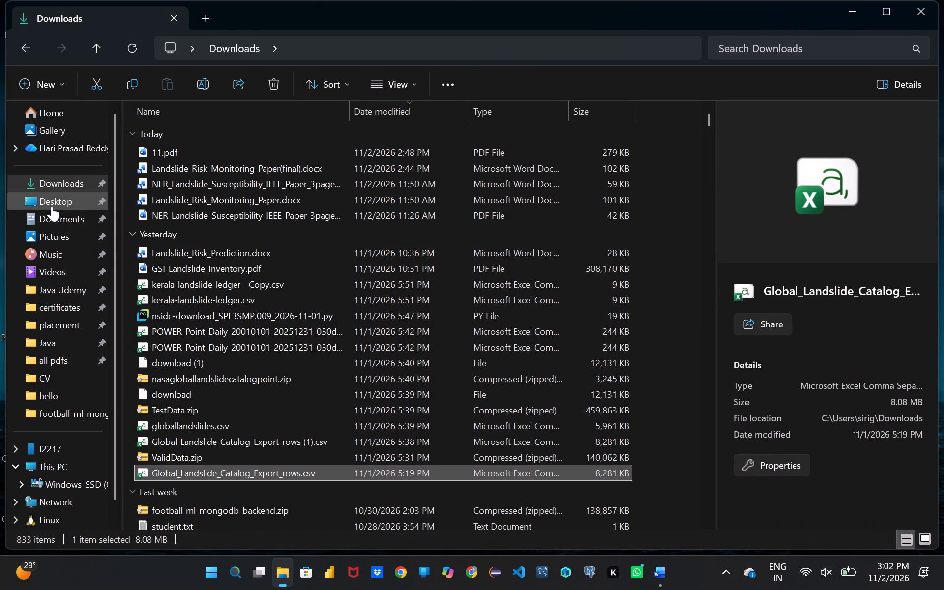
left_click(58, 175)
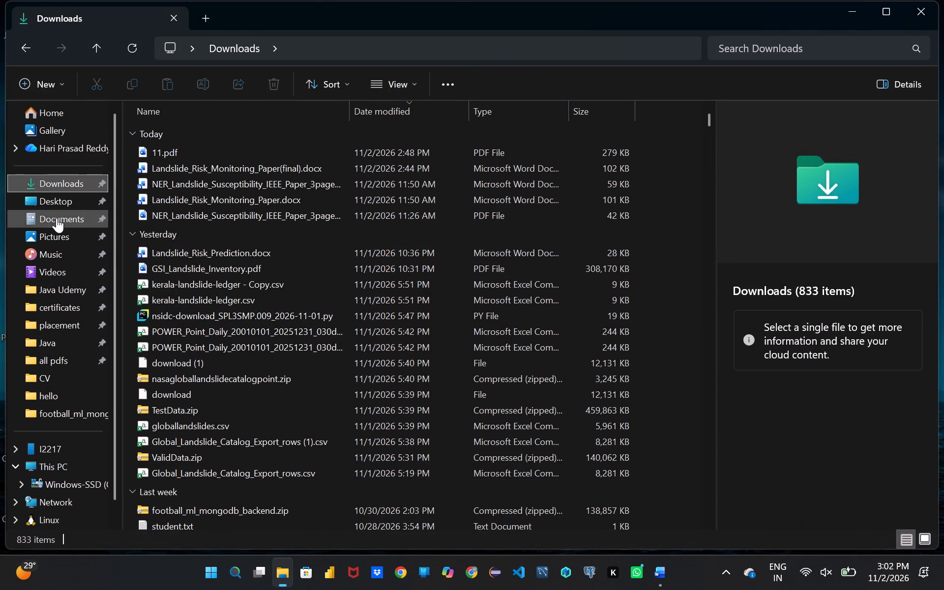
scroll(187, 359, "down", 1)
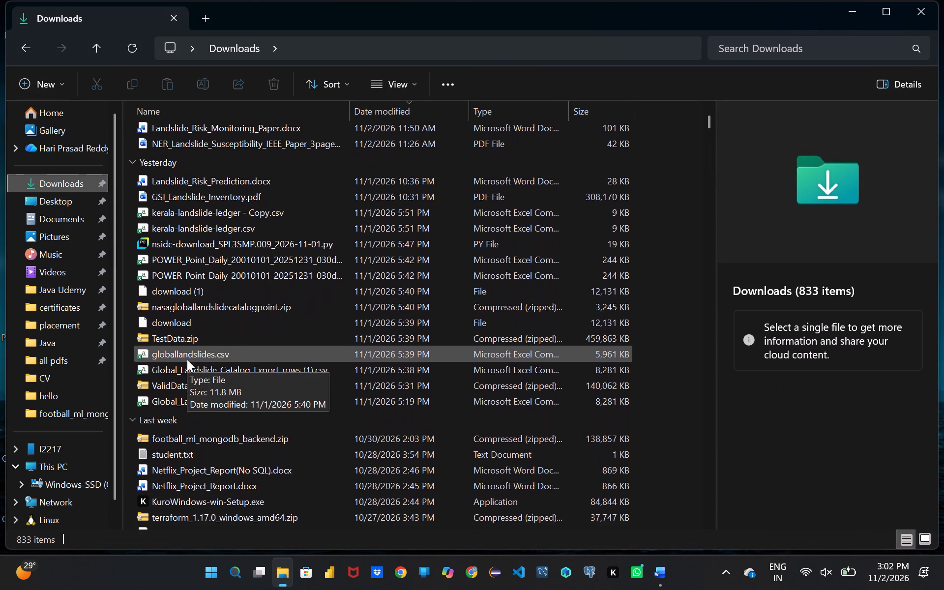
scroll(187, 359, "down", 3)
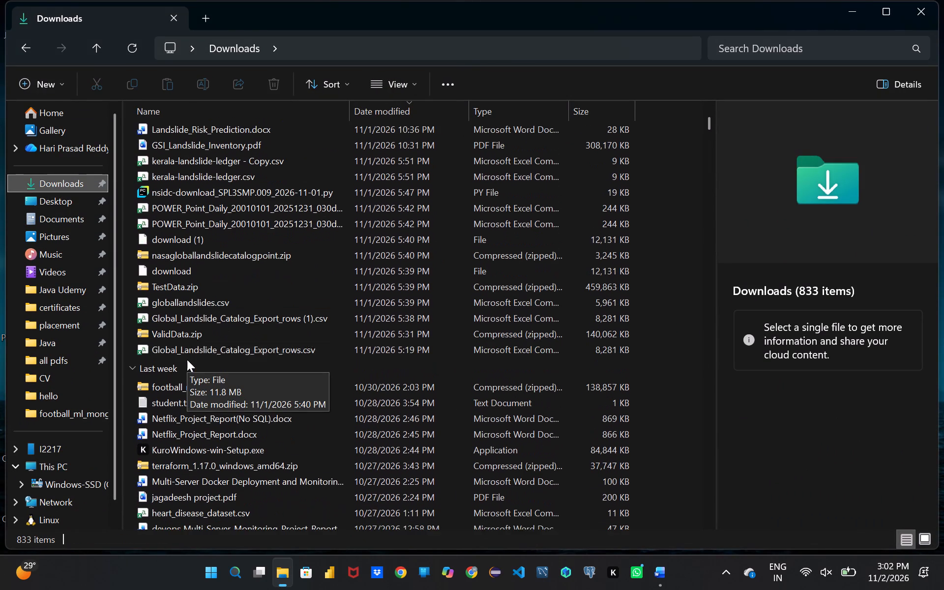
scroll(187, 359, "down", 2)
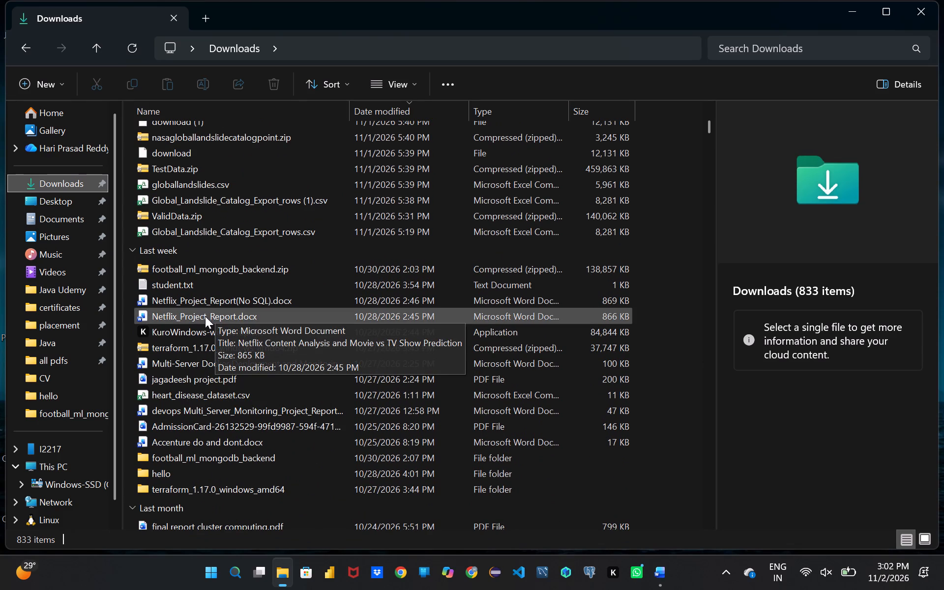
double_click(205, 316)
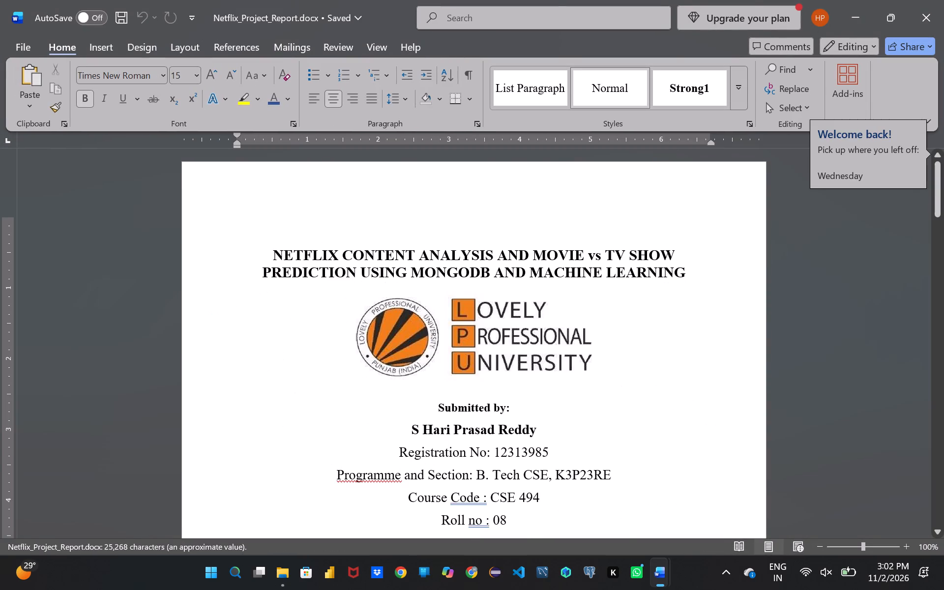
Look through the Netflix project report from the title page to the Machine Learning Models section, examining its headings, tables and figures.
scroll(470, 391, "down", 11)
scroll(470, 391, "up", 1)
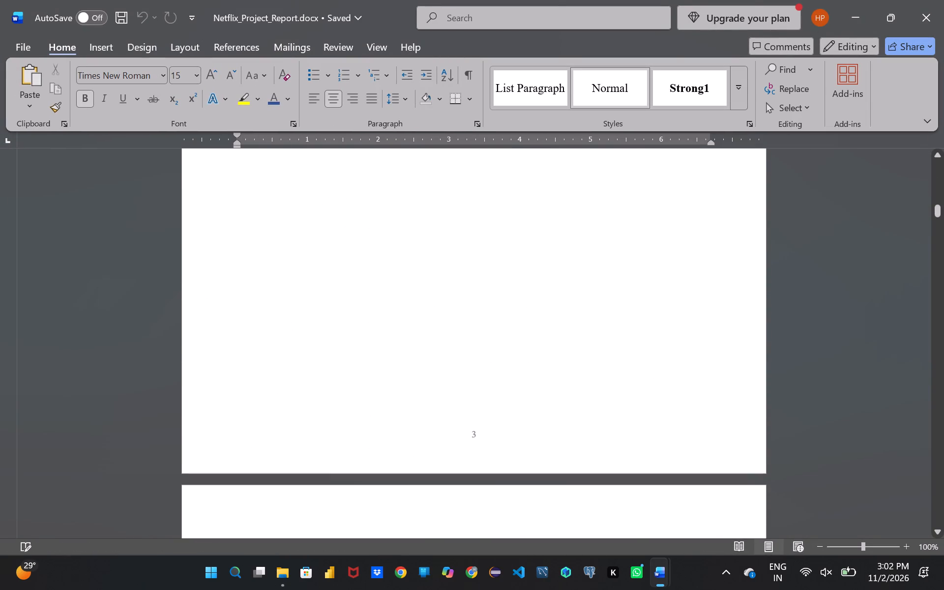
scroll(470, 391, "up", 2)
scroll(470, 391, "down", 8)
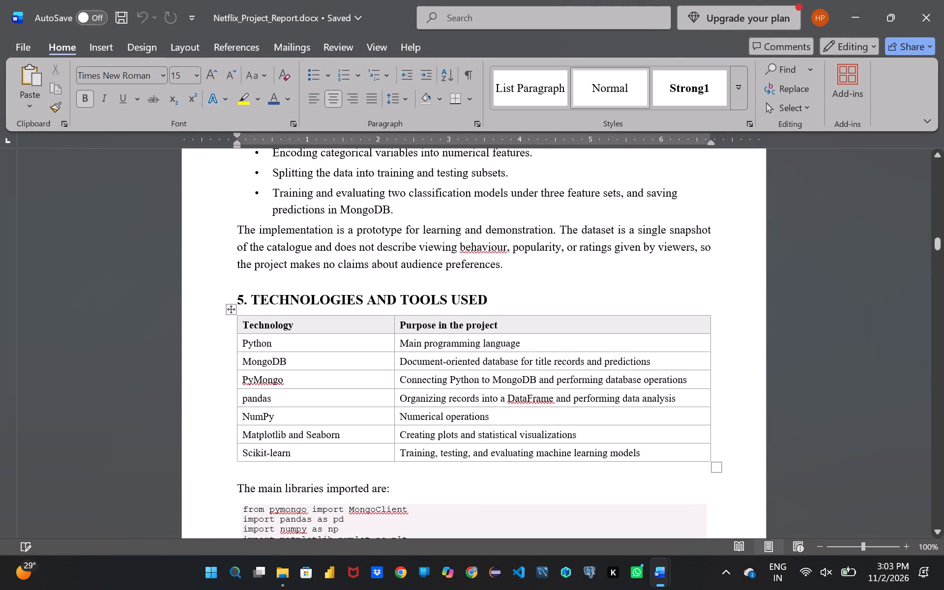
scroll(470, 391, "down", 4)
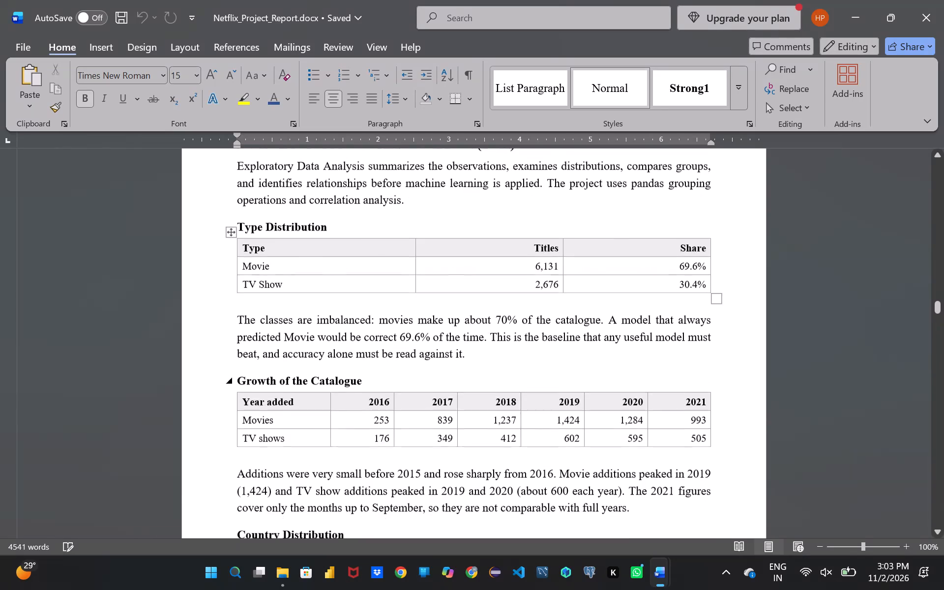
scroll(470, 391, "down", 5)
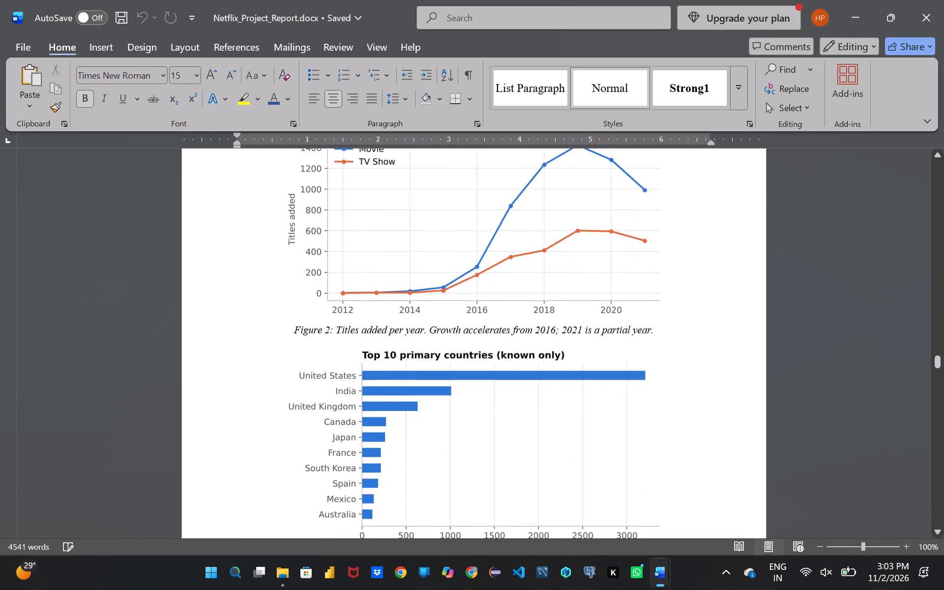
scroll(470, 391, "down", 7)
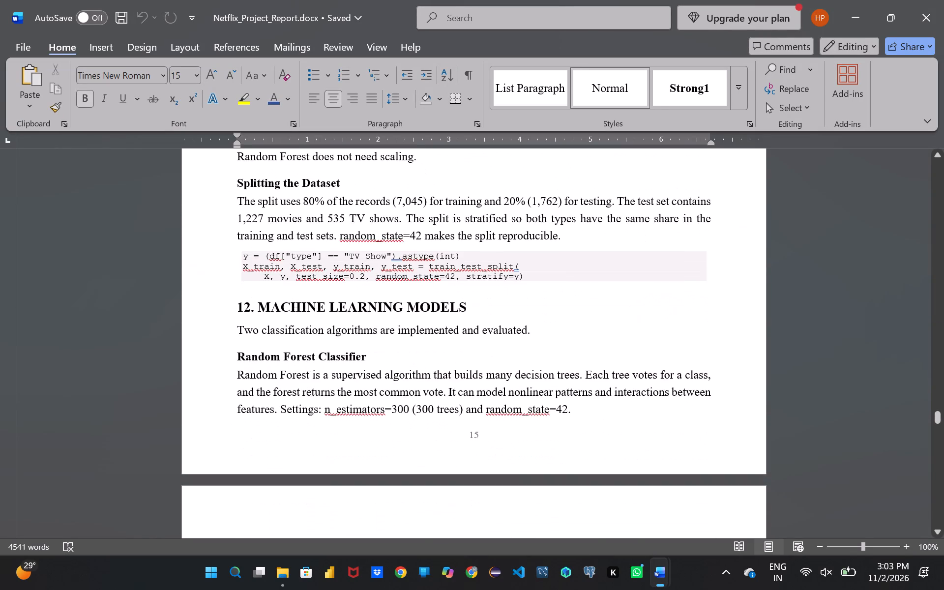
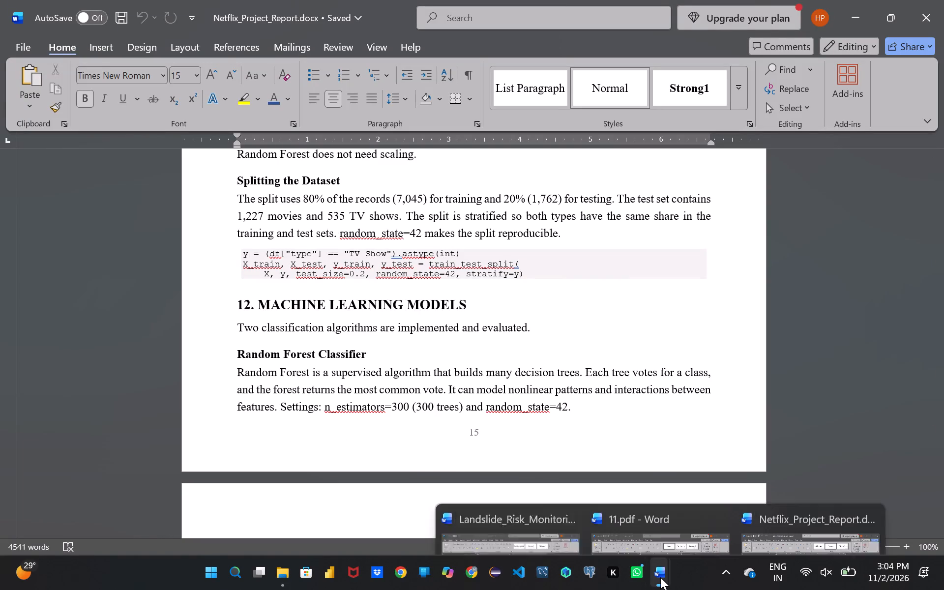
In Landslide_Risk_Monitoring_Paper(final).docx, remove the ordinals 1st, 2nd and 3rd before the author names in the author block's first row.
left_click(780, 486)
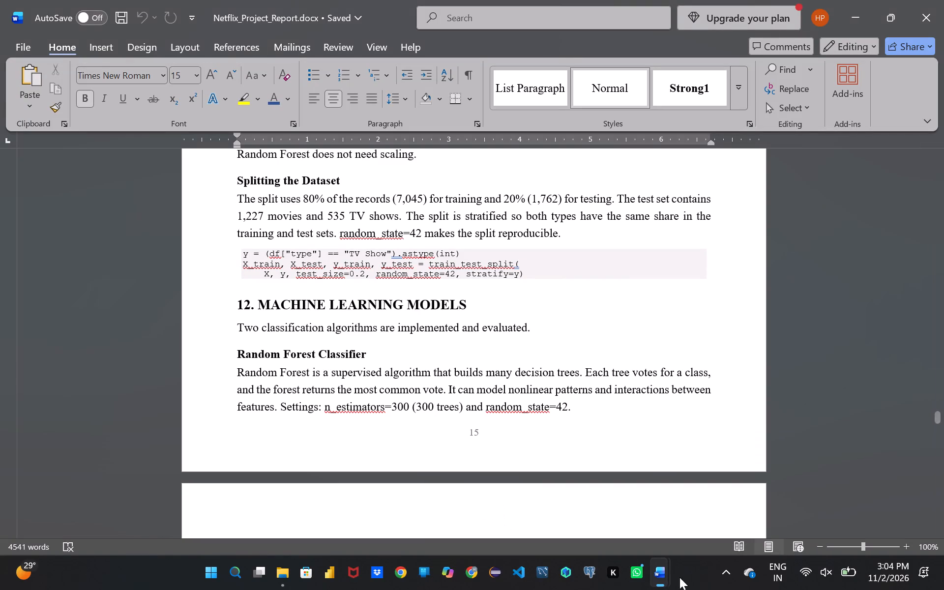
left_click(490, 493)
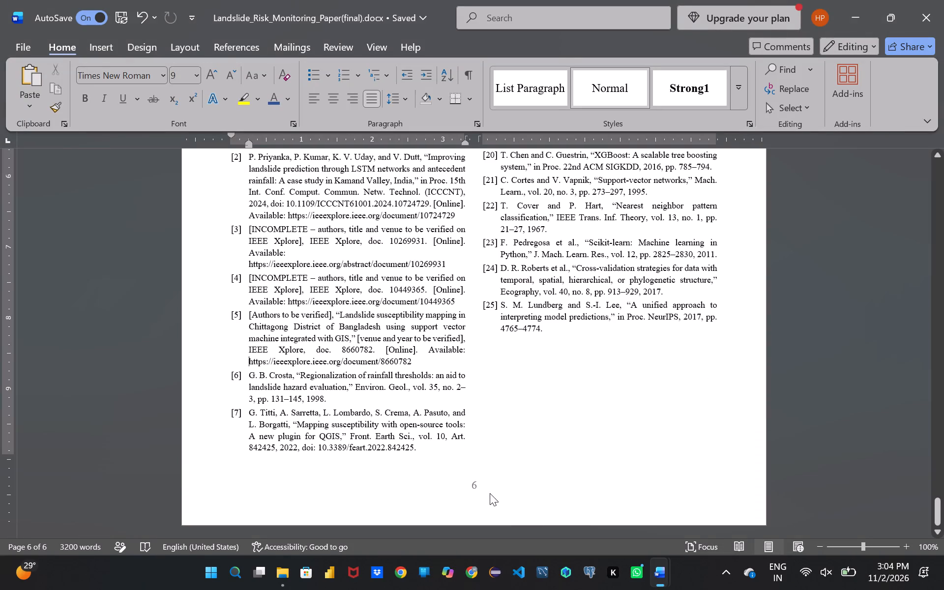
scroll(301, 220, "up", 19)
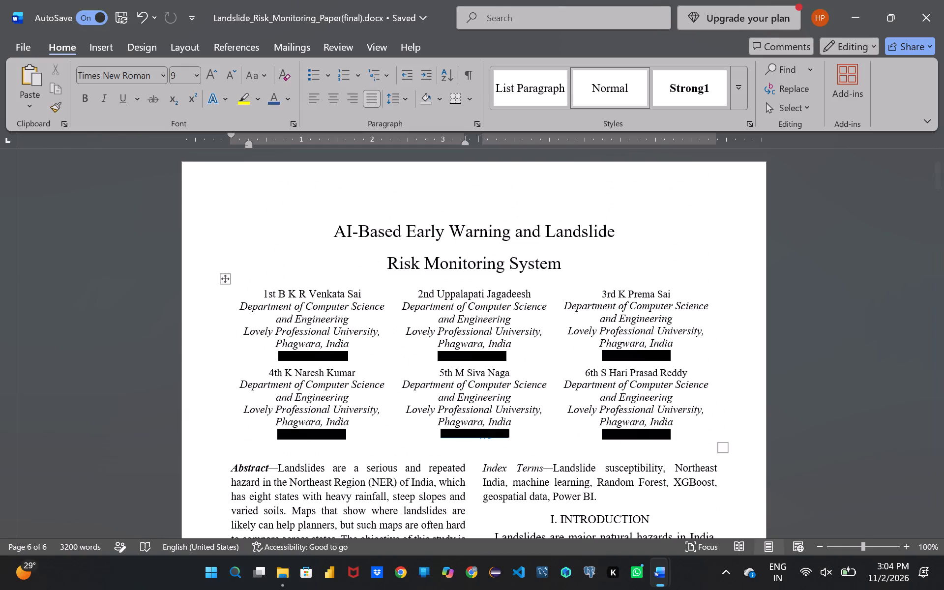
left_click(274, 294)
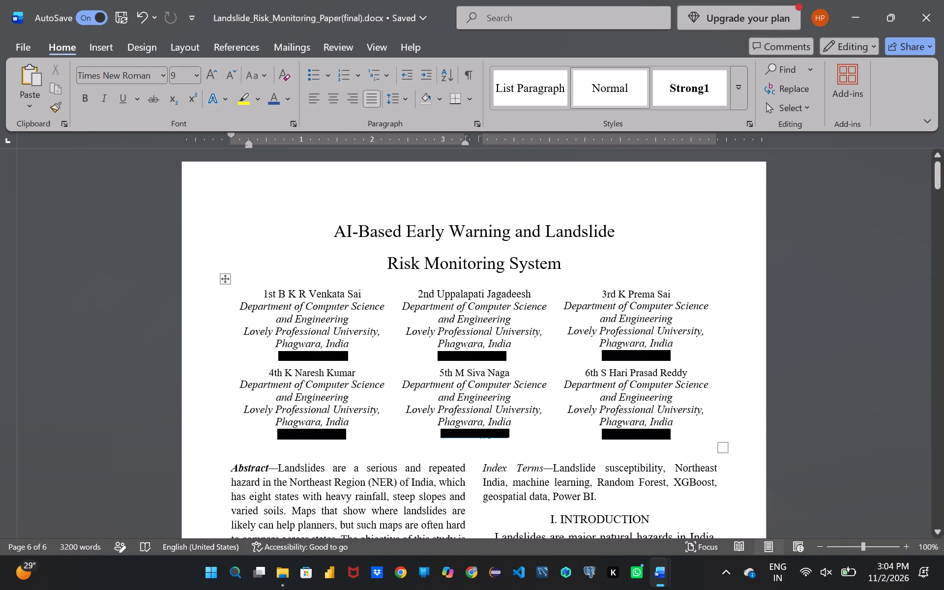
key("Right")
key("BackSpace")
key("BackSpace")
key("BackSpace")
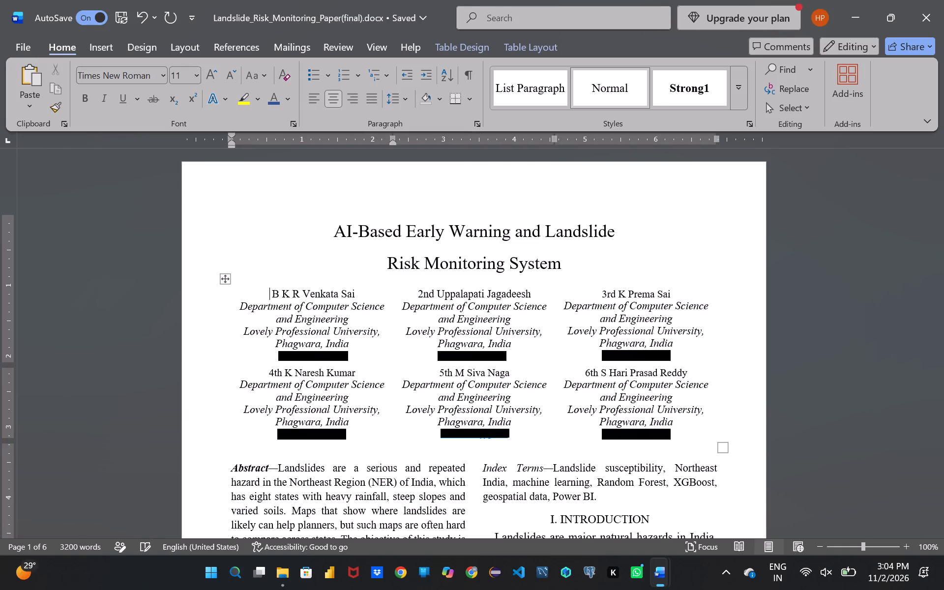
left_click(436, 297)
key("BackSpace")
key("BackSpace")
key("BackSpace")
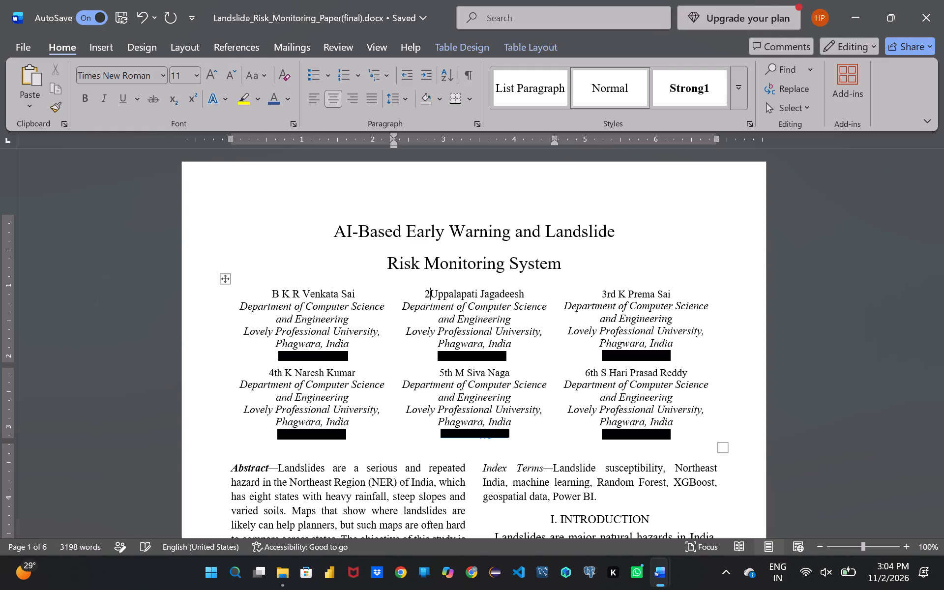
key("BackSpace")
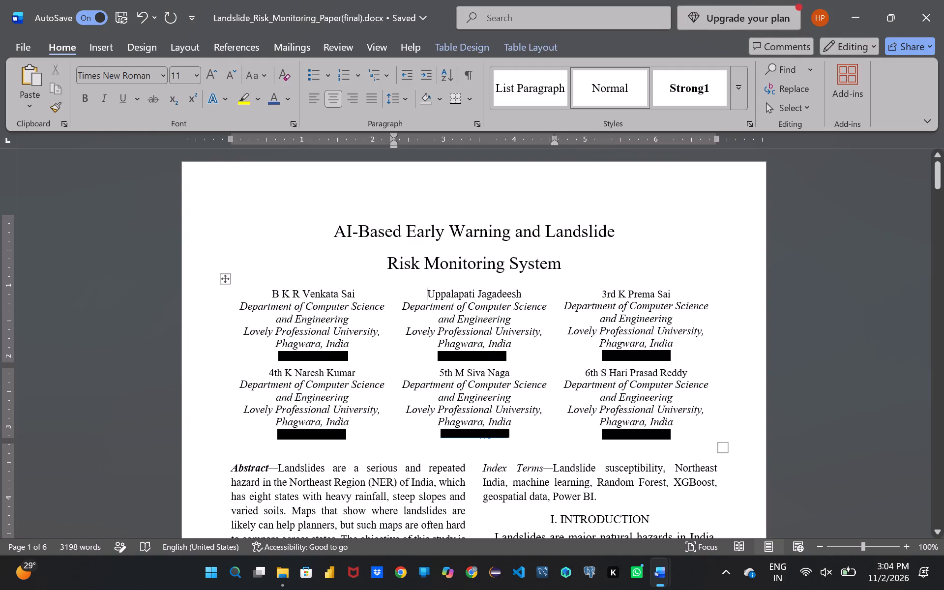
left_click(616, 291)
key("BackSpace")
key("BackSpace")
key("BackSpace")
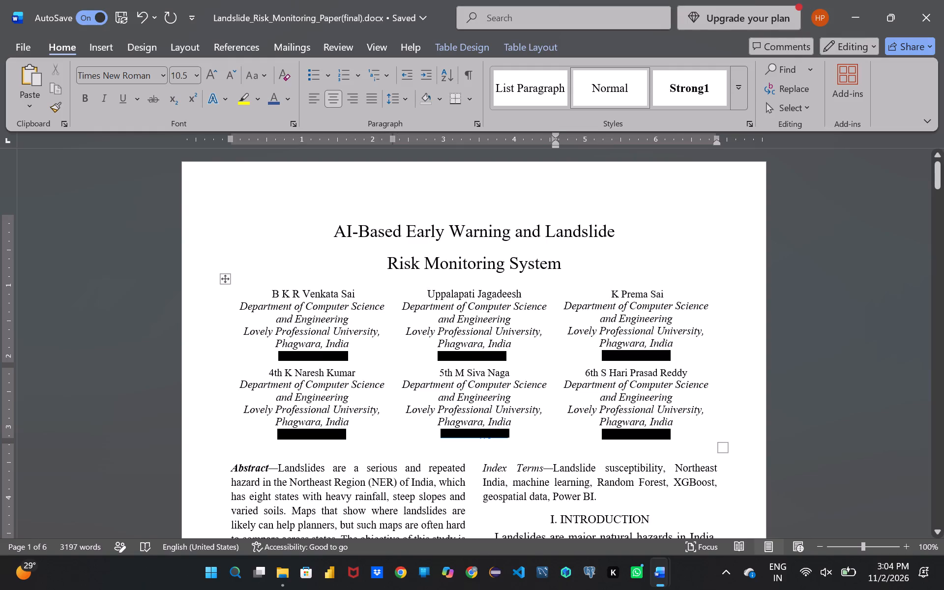
Remove the ordinals 4th, 5th and 6th before the author names in the author block's second row and save the document.
left_click(282, 373)
key("BackSpace")
key("BackSpace")
key("BackSpace")
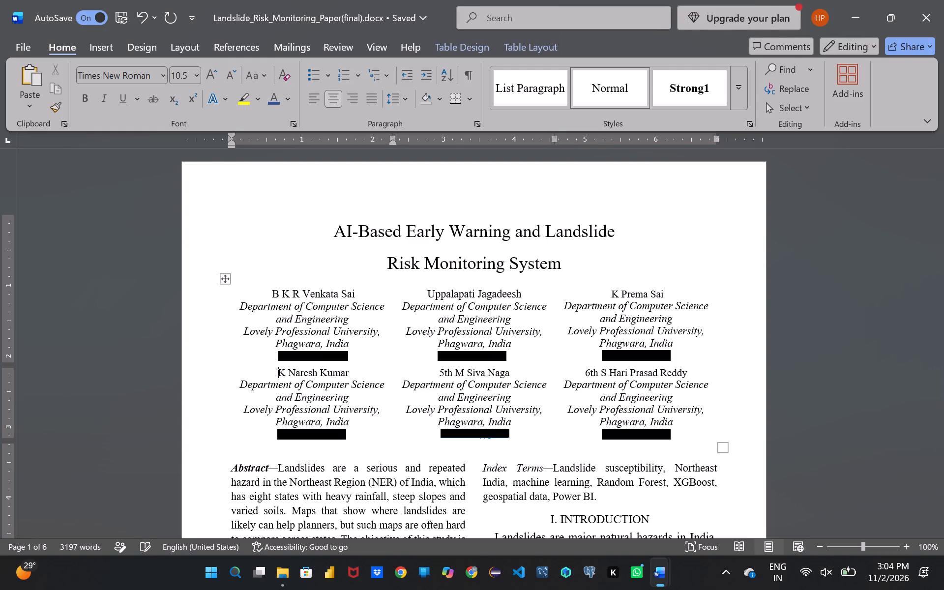
left_click(454, 373)
key("BackSpace")
key("BackSpace")
key("BackSpace")
key("BackSpace")
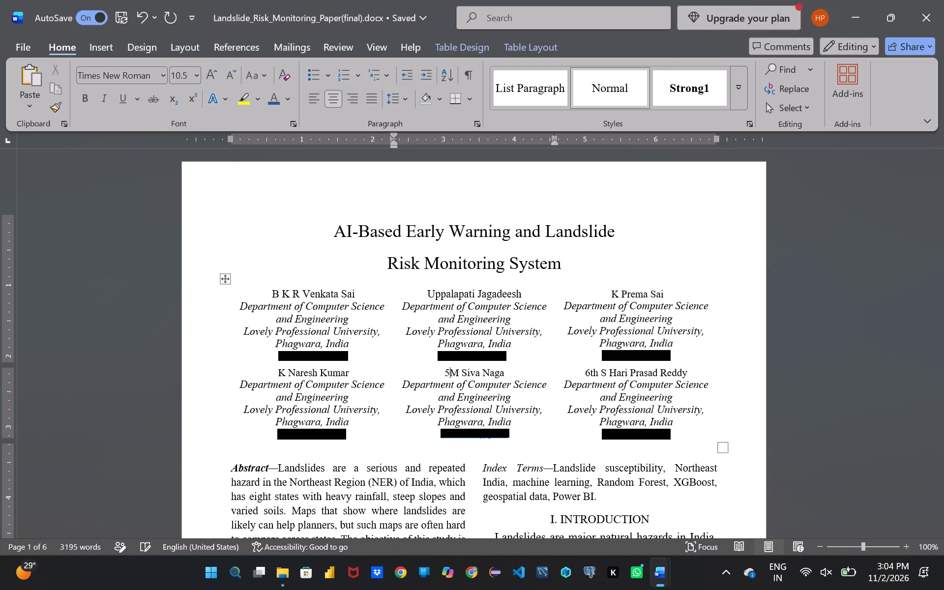
left_click(601, 373)
key("BackSpace")
key("BackSpace")
key("BackSpace")
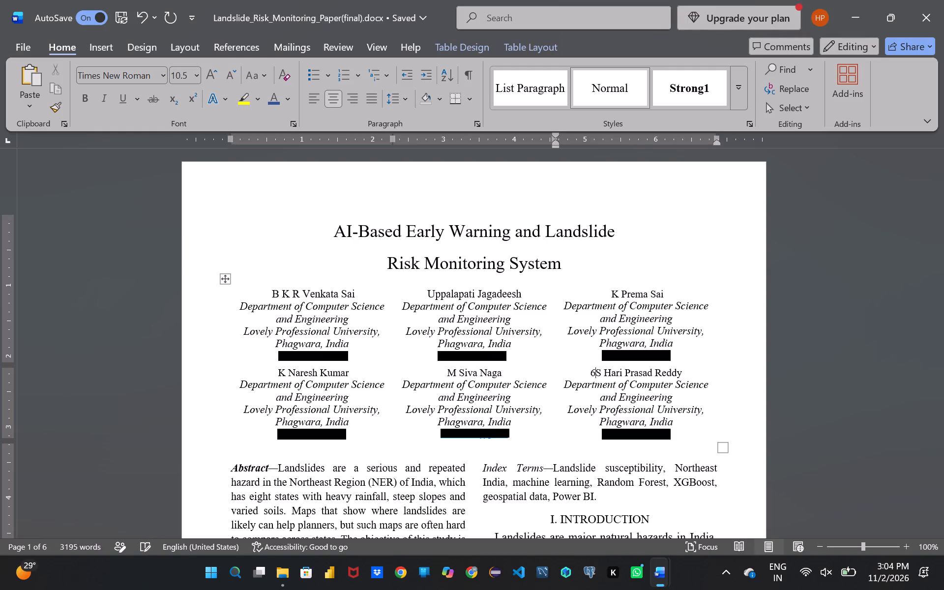
key("BackSpace")
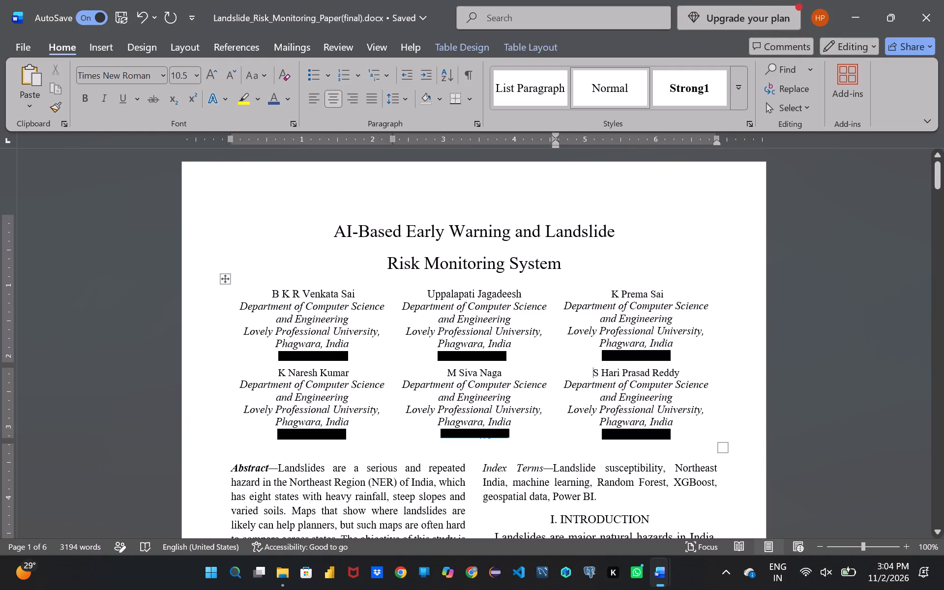
key("ctrl+s")
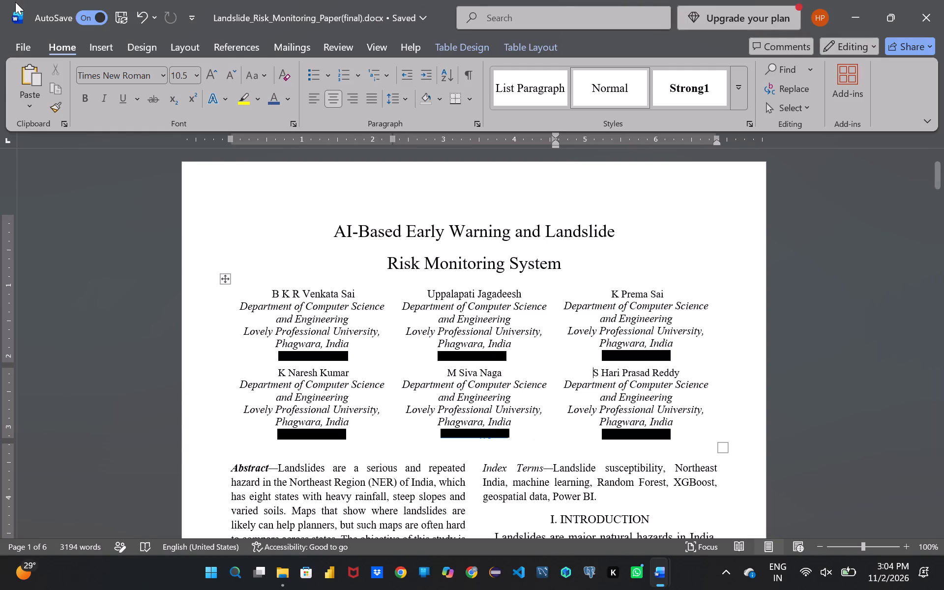
Start saving a copy of the landslide paper, choosing This PC as the location.
left_click(24, 40)
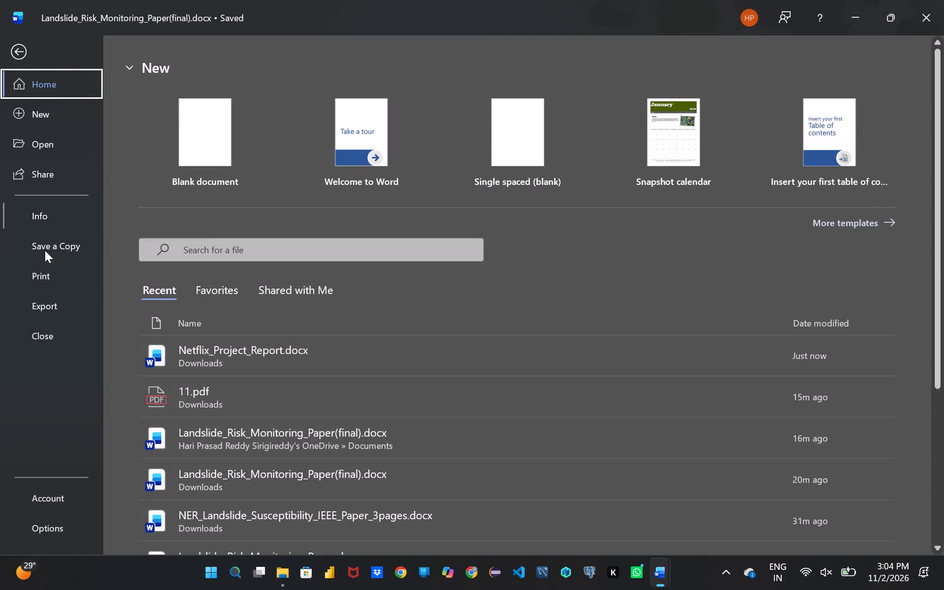
left_click(58, 242)
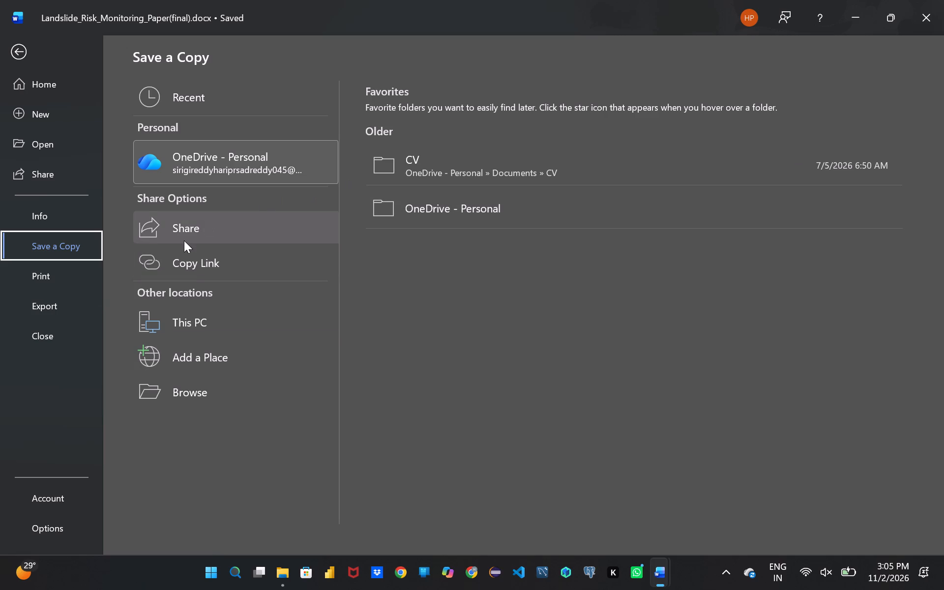
left_click(246, 328)
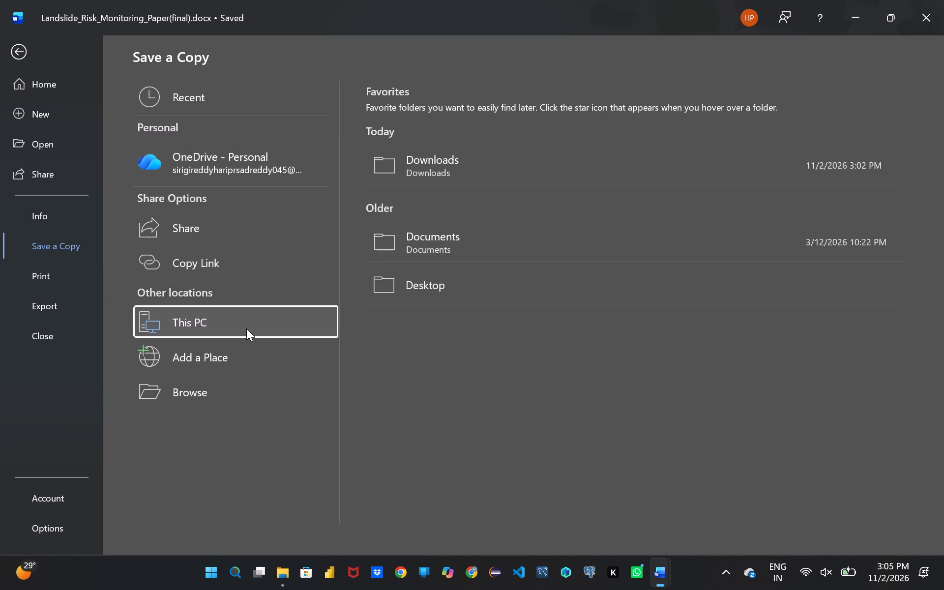
Save the copy in the Downloads folder as Landslide_Risk_Monitoring_Paper(final) 1.docx.
left_click(455, 155)
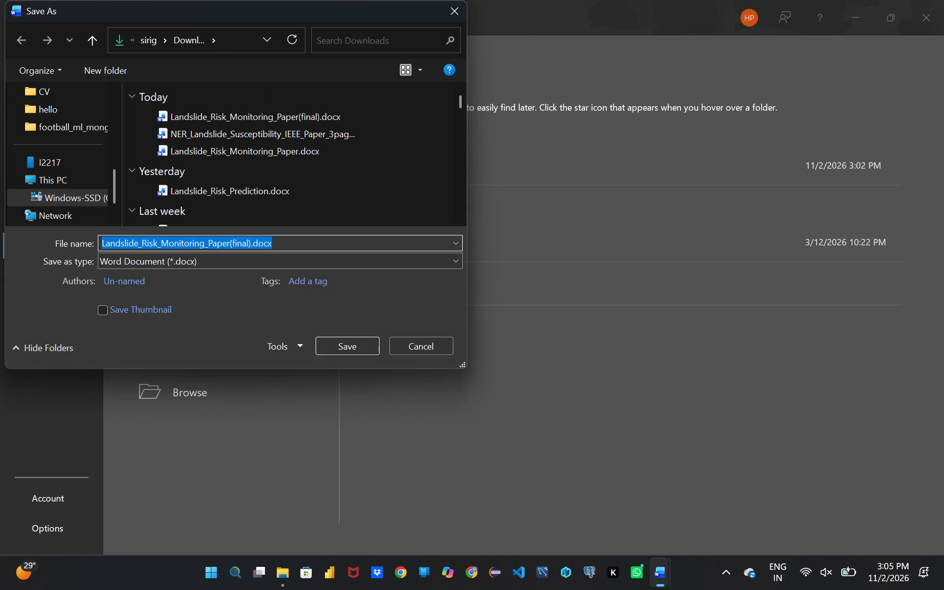
left_click(252, 244)
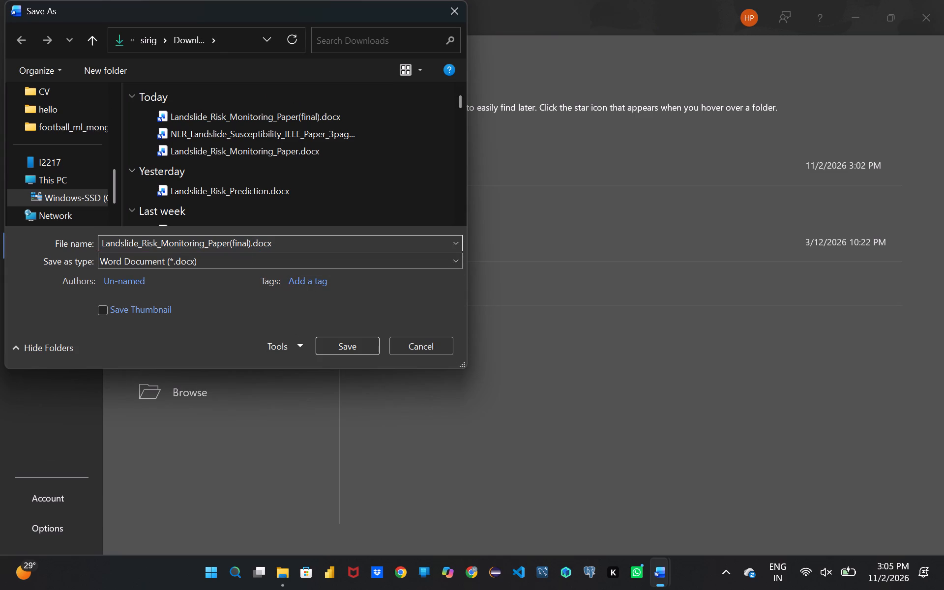
key("Left")
key("Left")
key("Right")
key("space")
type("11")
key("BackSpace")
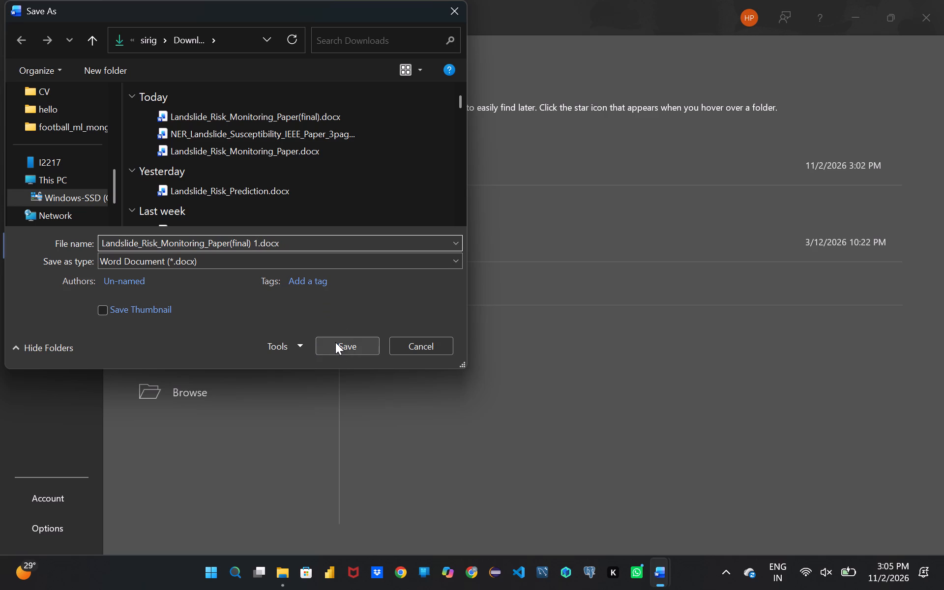
left_click(335, 342)
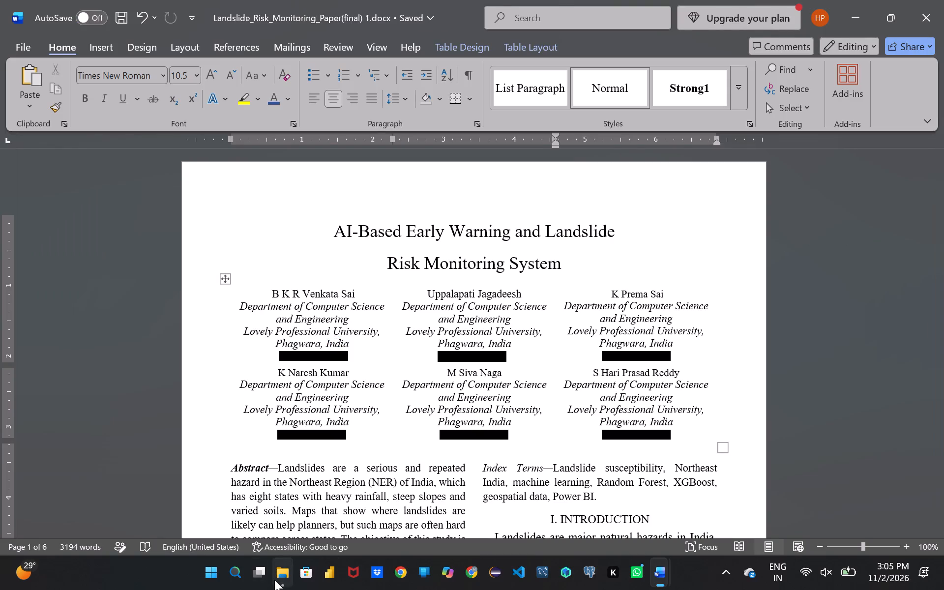
In File Explorer's Downloads folder, copy the file Landslide_Risk_Monitoring_Paper(final) 1.docx to the clipboard.
left_click(274, 579)
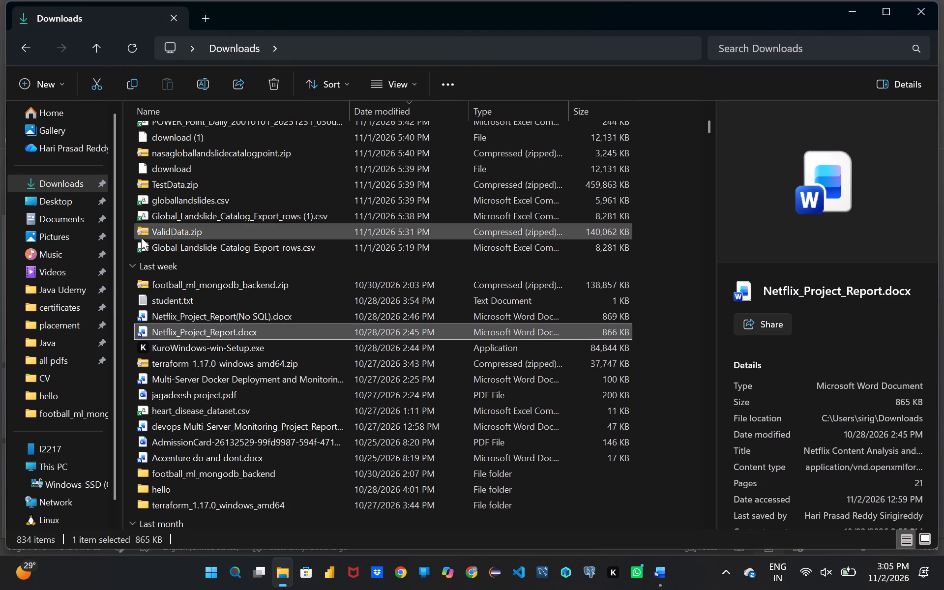
scroll(260, 201, "up", 8)
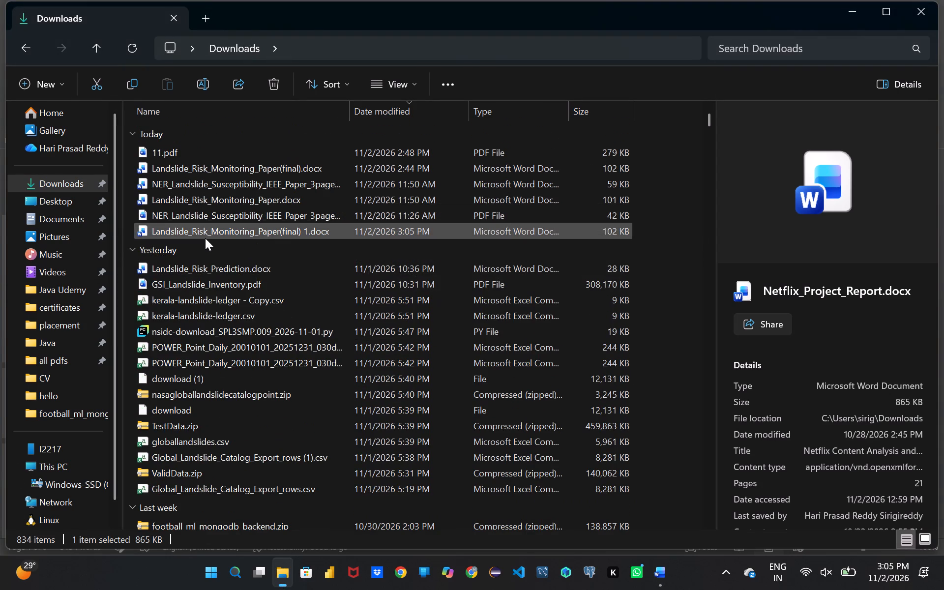
left_click(272, 231)
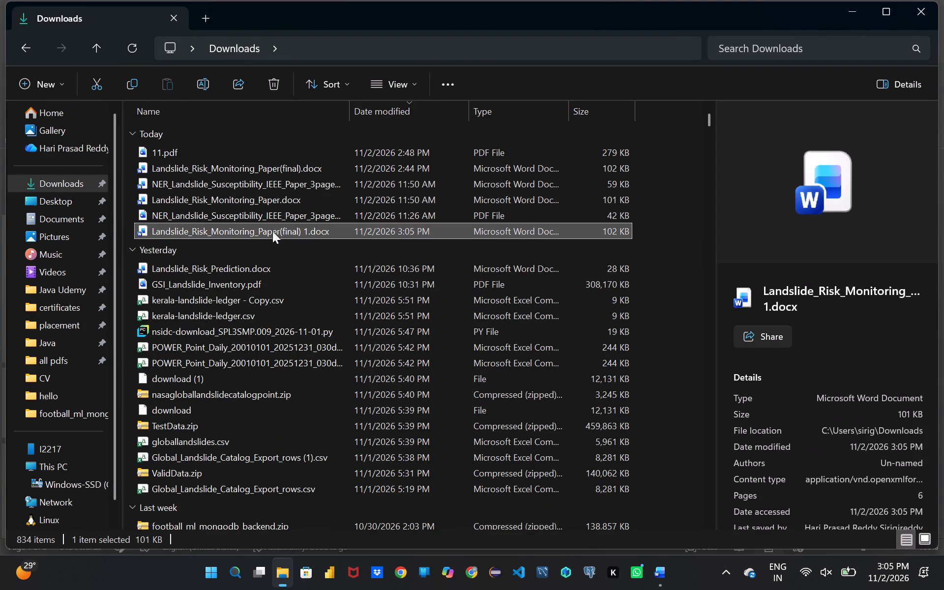
left_click(127, 76)
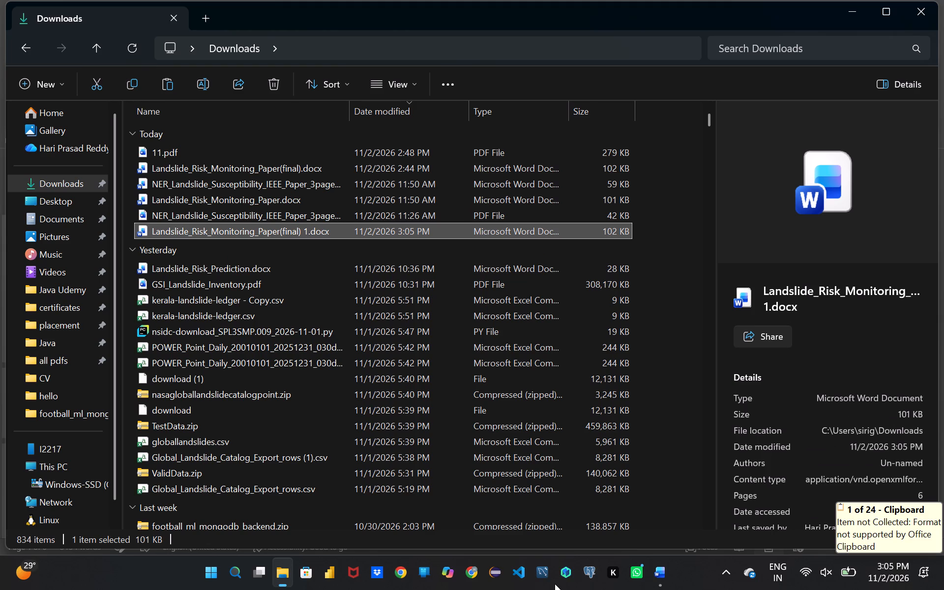